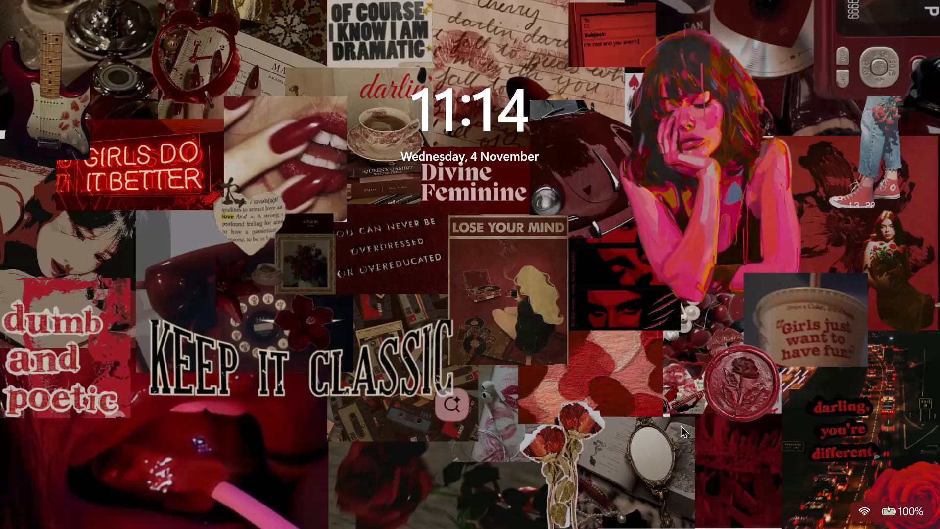
Remove the green fill from the contact name and phone cells of the open #257 ticket in row 50 of Sheet1.
key("space")
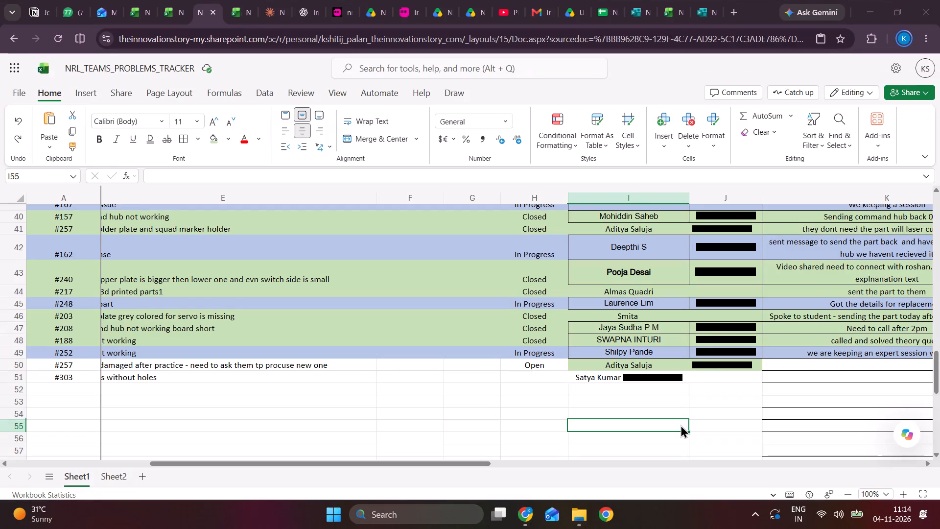
left_click_drag(654, 369, 710, 368)
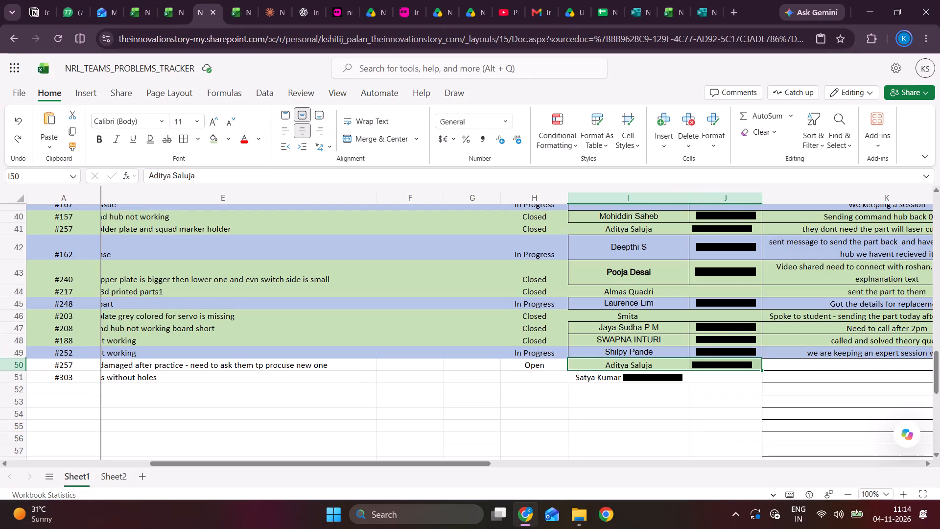
left_click(231, 134)
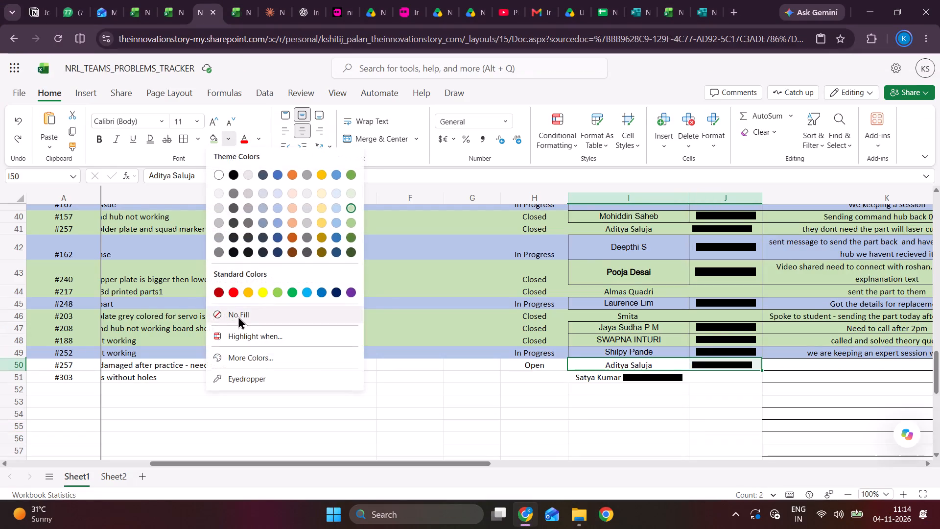
left_click(238, 314)
left_click(408, 445)
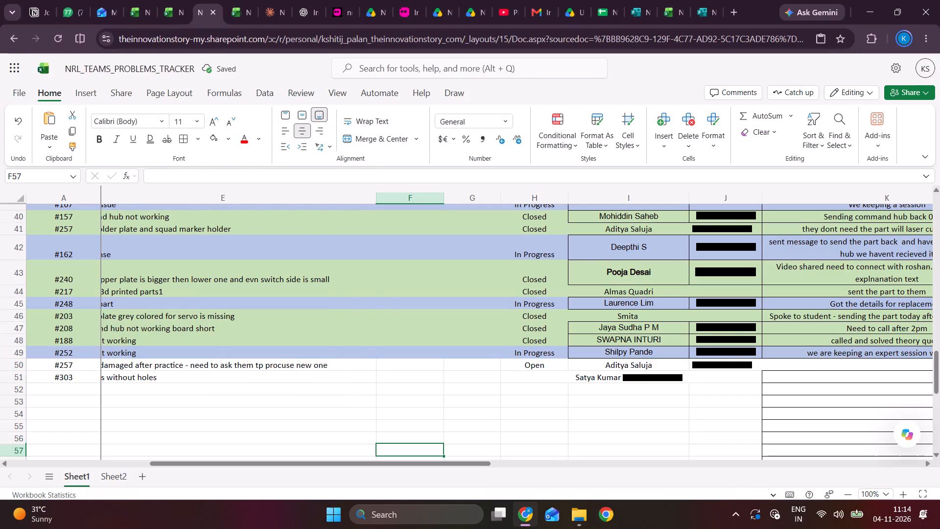
Set the status of ticket #303 in row 51 to Open.
left_click(521, 380)
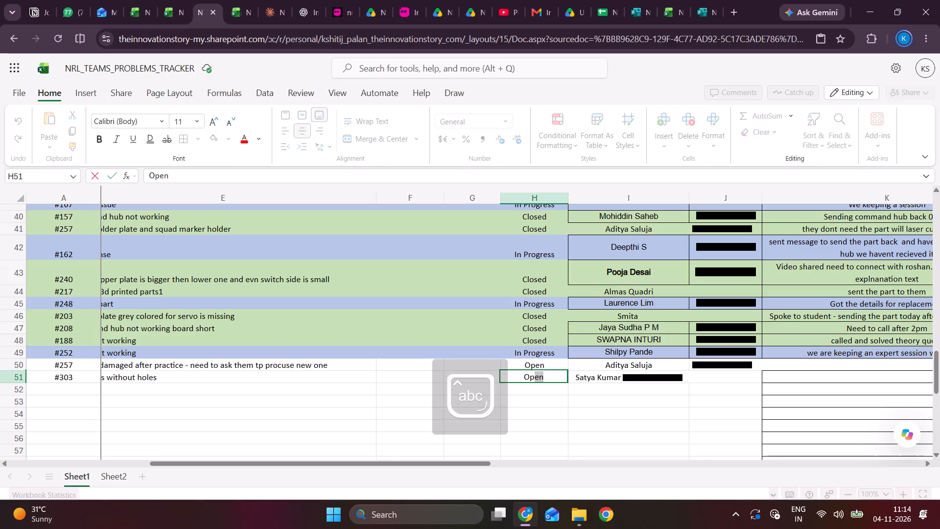
key("Return")
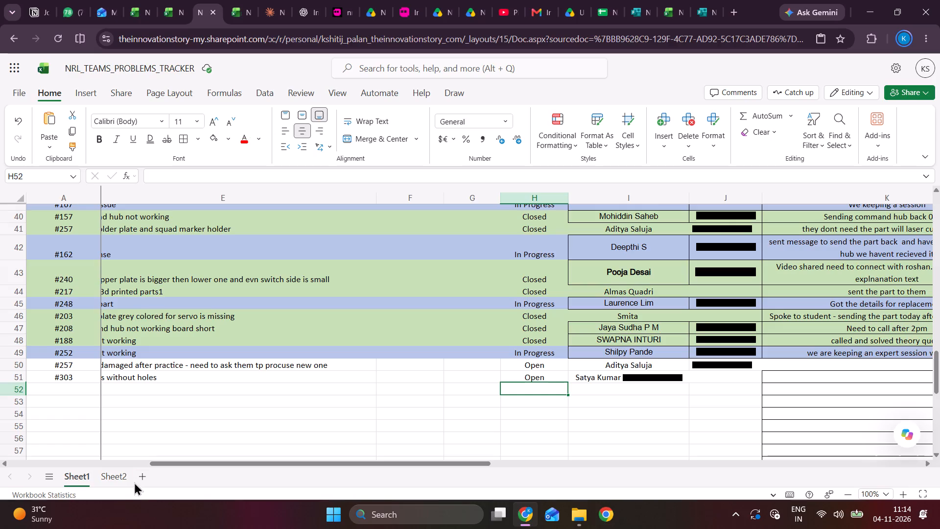
Look over the earlier tickets in Sheet1 and the dated part-shipping notes in Sheet2.
scroll(105, 388, "up", 4)
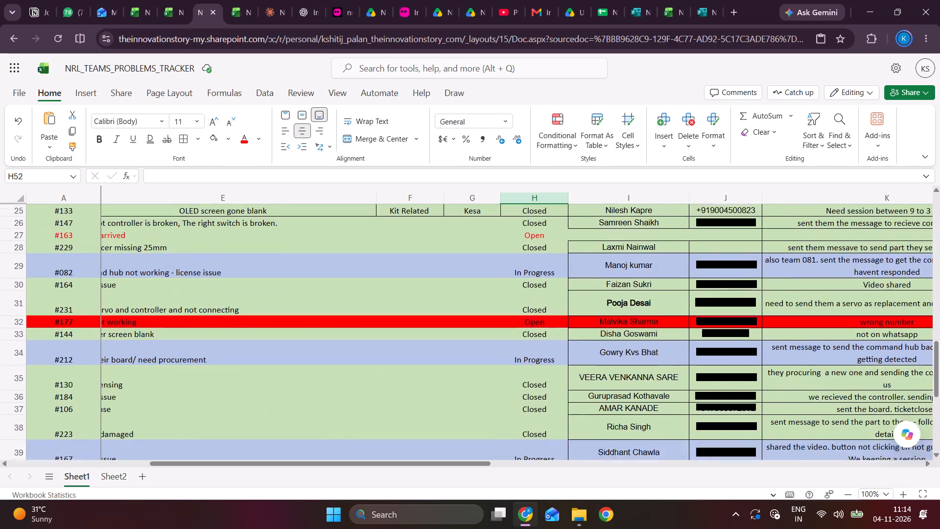
scroll(248, 356, "right", 1)
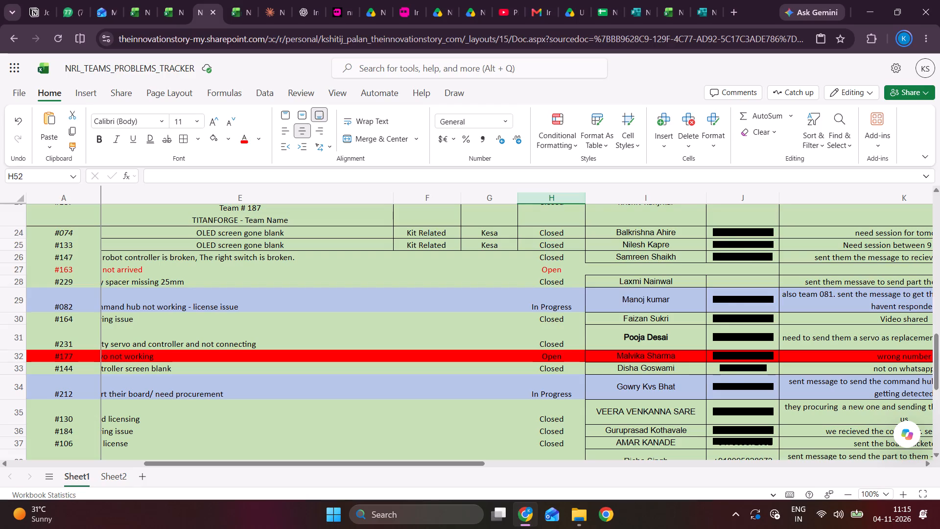
left_click(117, 481)
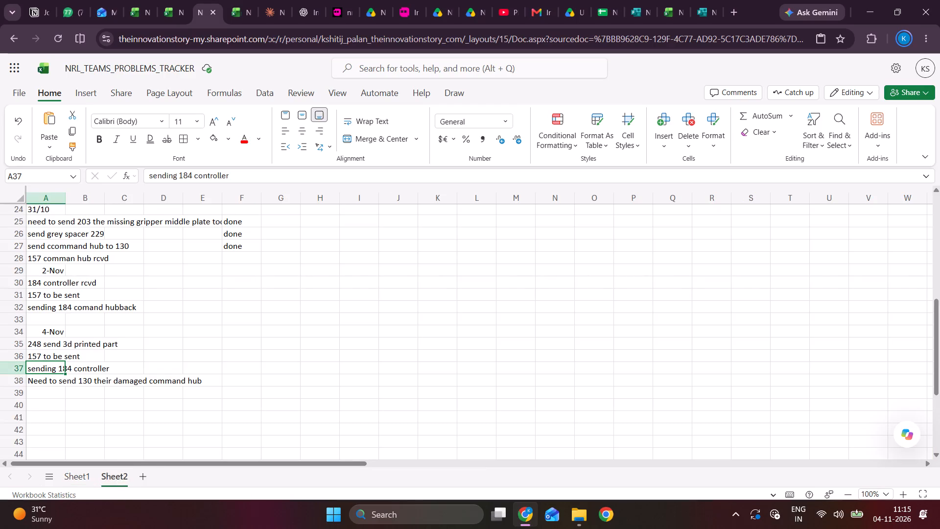
scroll(87, 366, "up", 1)
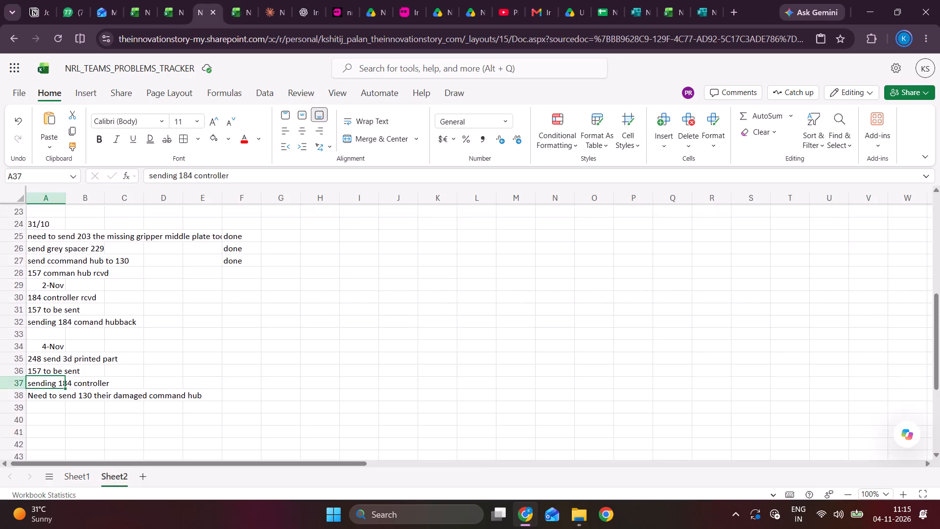
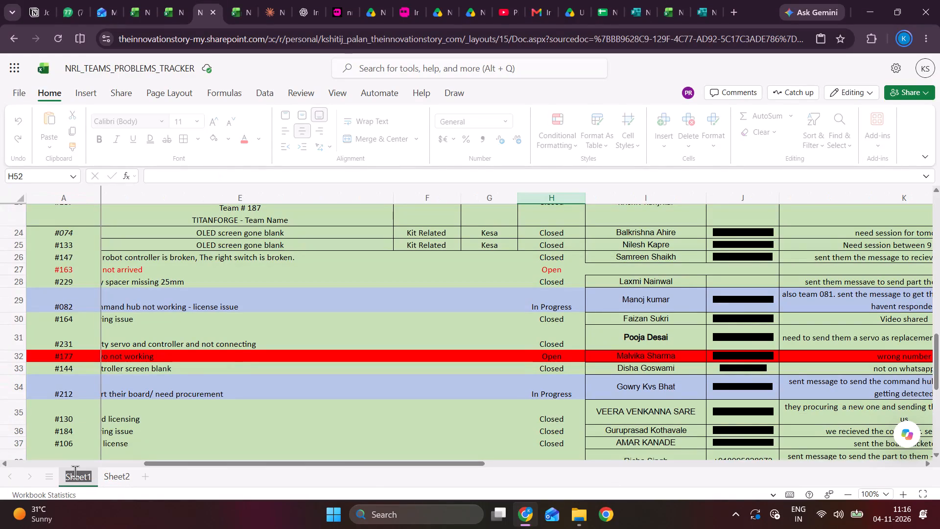
Switch to NRL Kit Feedback and examine the last response, from MECHAPHOENIX 308, for its missing parts and remarks.
scroll(129, 412, "down", 1)
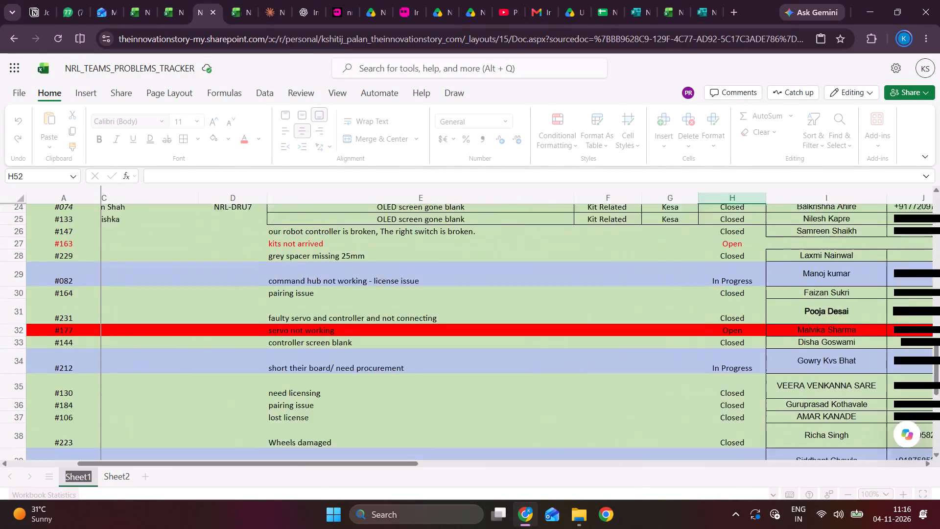
scroll(129, 412, "down", 1)
scroll(129, 412, "up", 4)
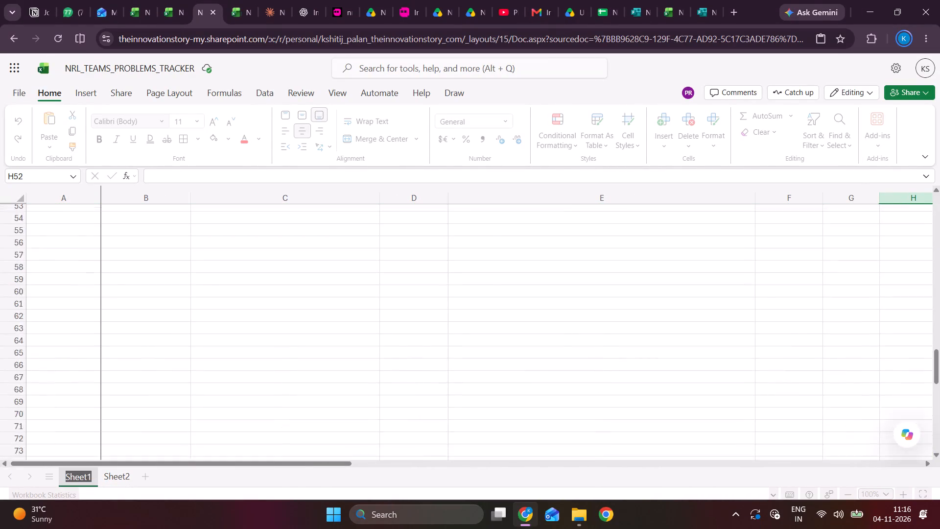
scroll(129, 412, "up", 4)
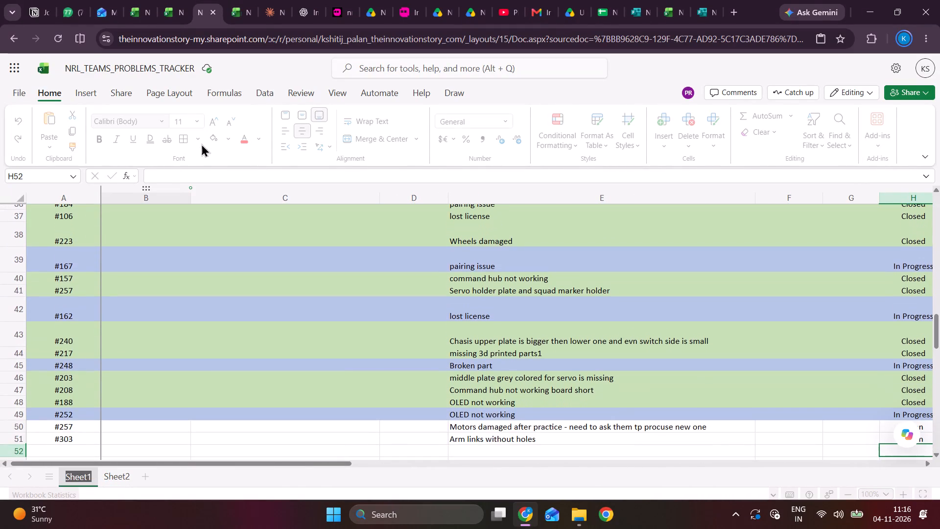
left_click(176, 13)
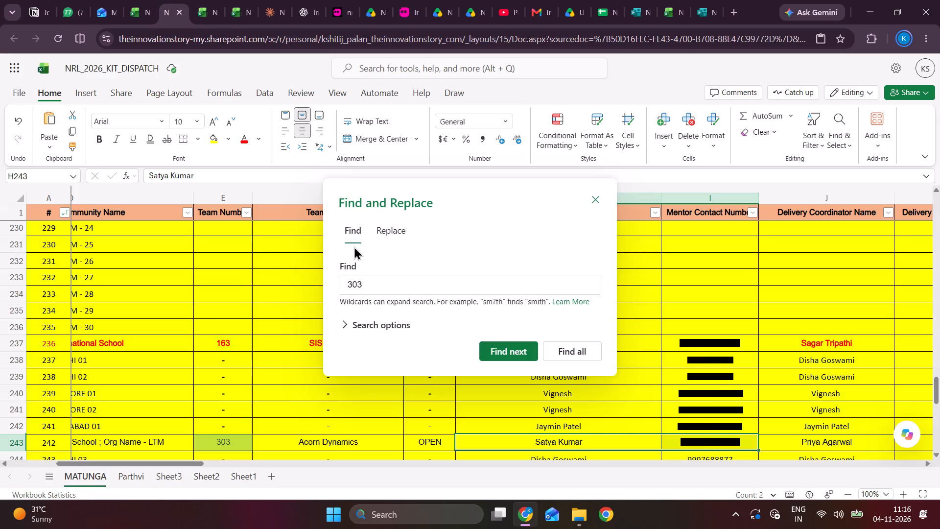
left_click(240, 8)
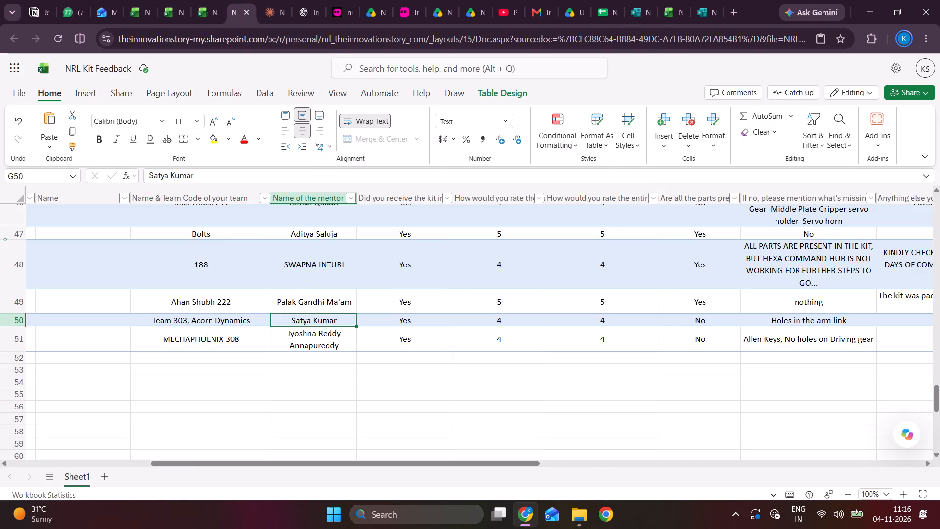
left_click(318, 342)
scroll(363, 355, "left", 3)
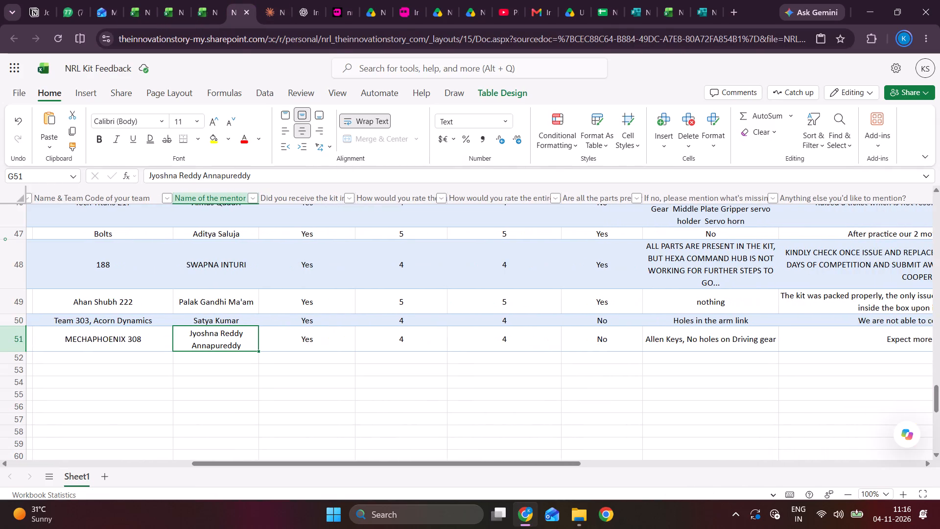
scroll(363, 355, "left", 3)
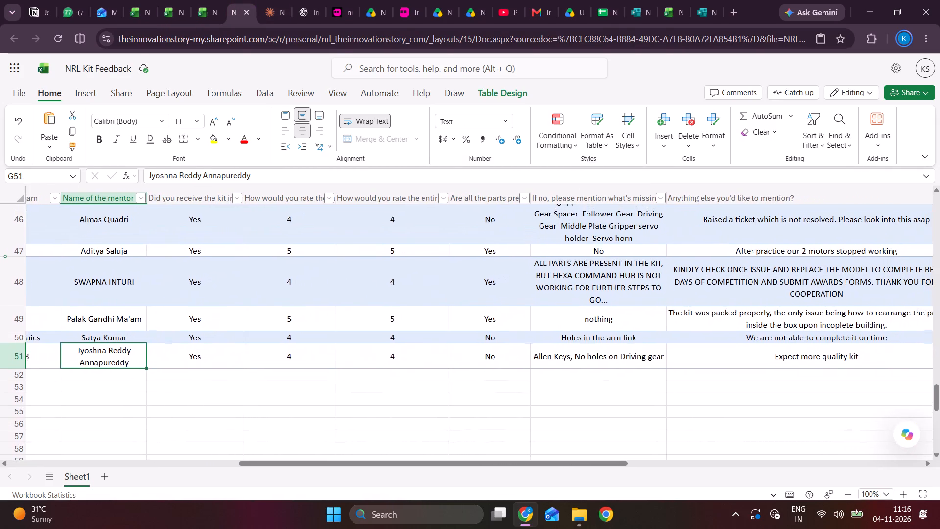
scroll(363, 355, "left", 1)
scroll(363, 355, "right", 1)
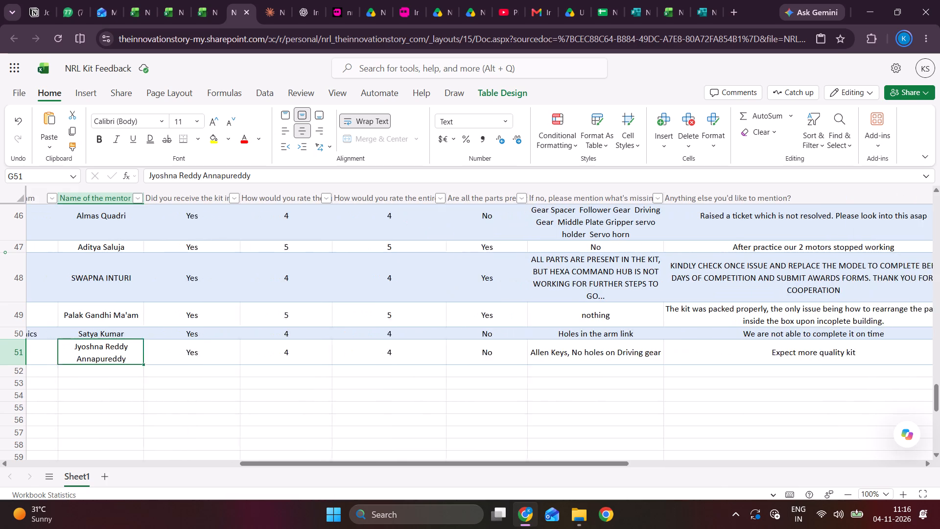
scroll(363, 355, "right", 1)
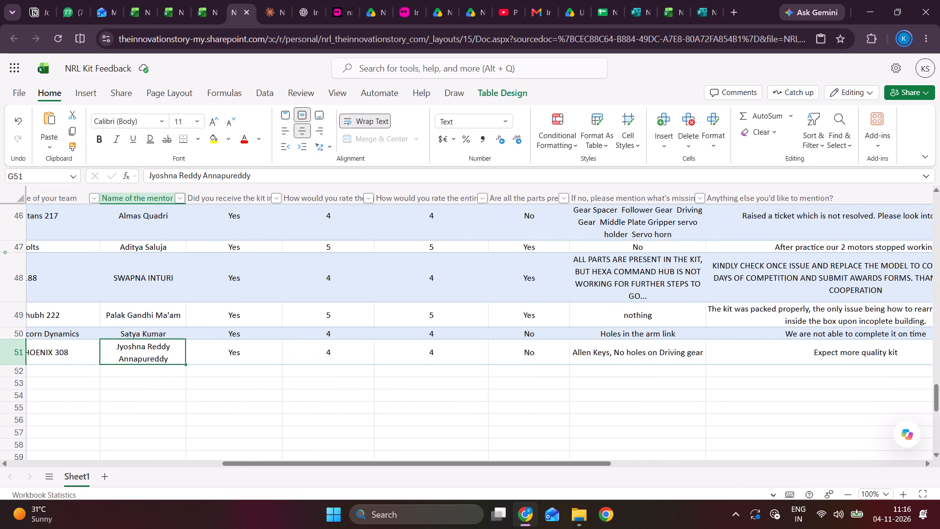
scroll(133, 378, "right", 1)
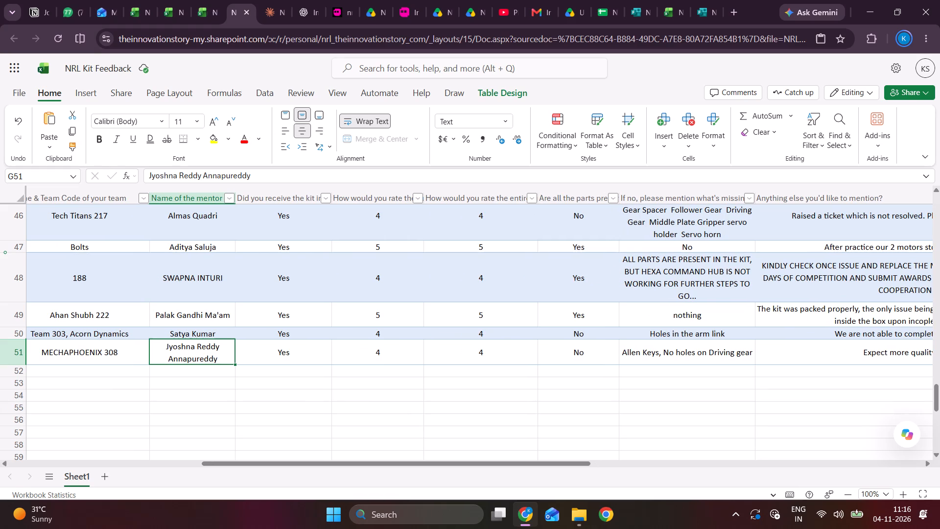
Check the last tickets and the Sheet2 shipping notes in NRL_TEAMS_PROBLEMS_TRACKER against the team 308 response in NRL Kit Feedback.
left_click(198, 1)
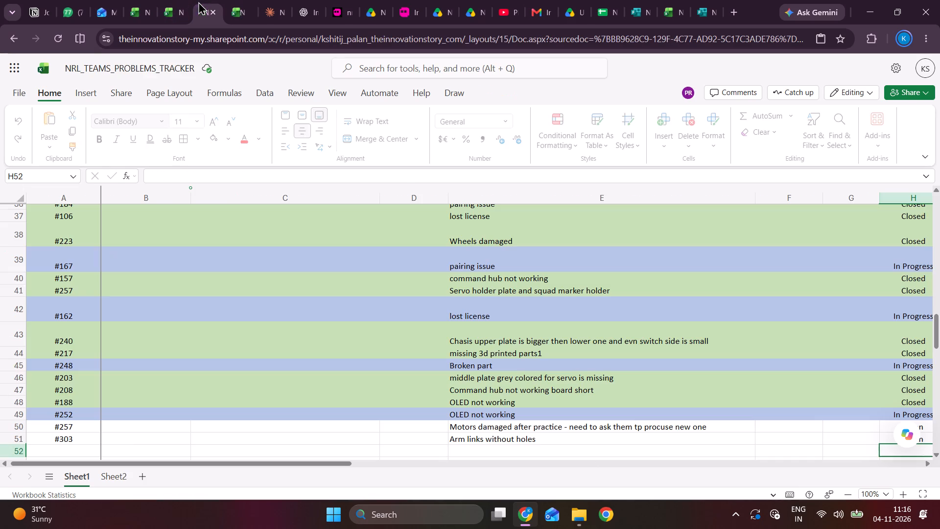
scroll(258, 301, "down", 1)
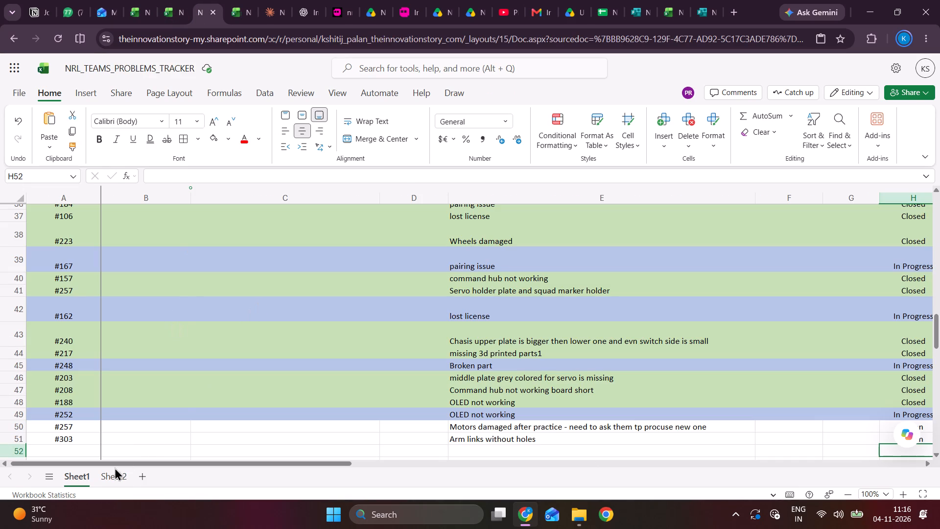
left_click(115, 467)
left_click(113, 478)
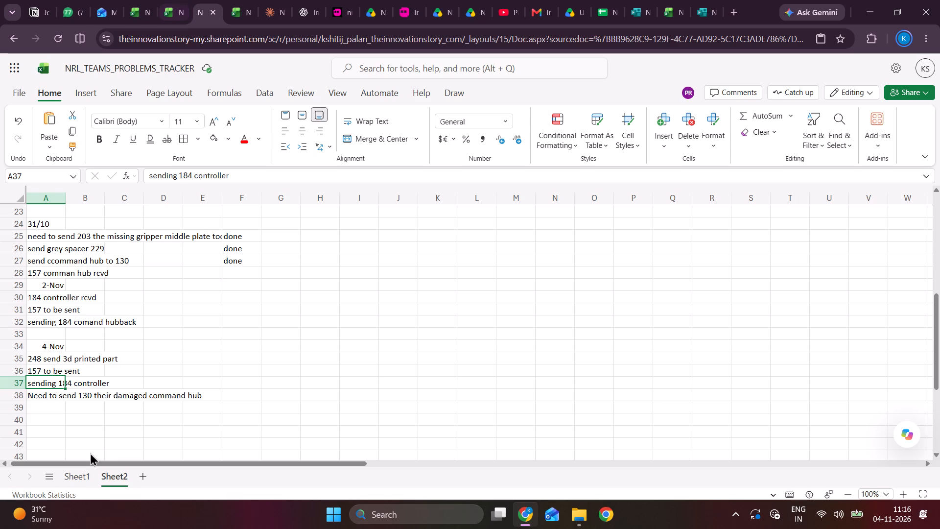
left_click(77, 478)
left_click(228, 15)
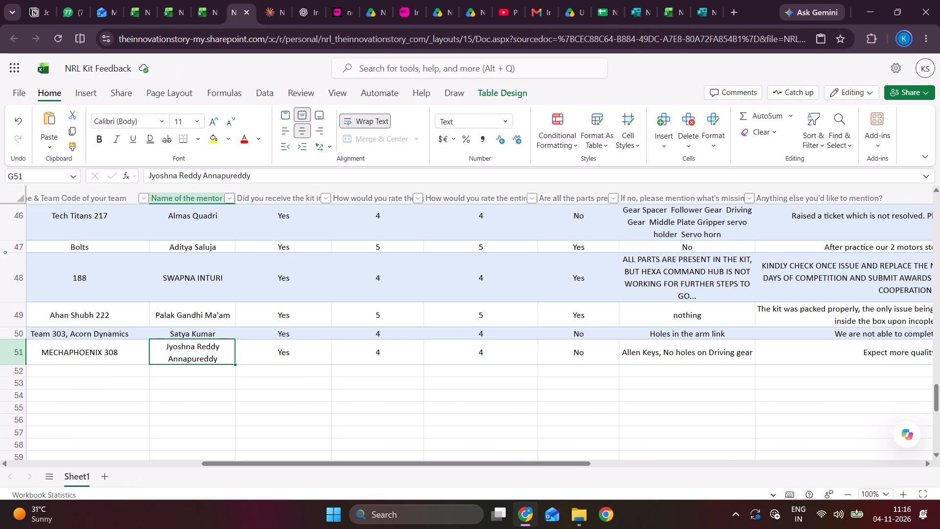
scroll(114, 382, "right", 1)
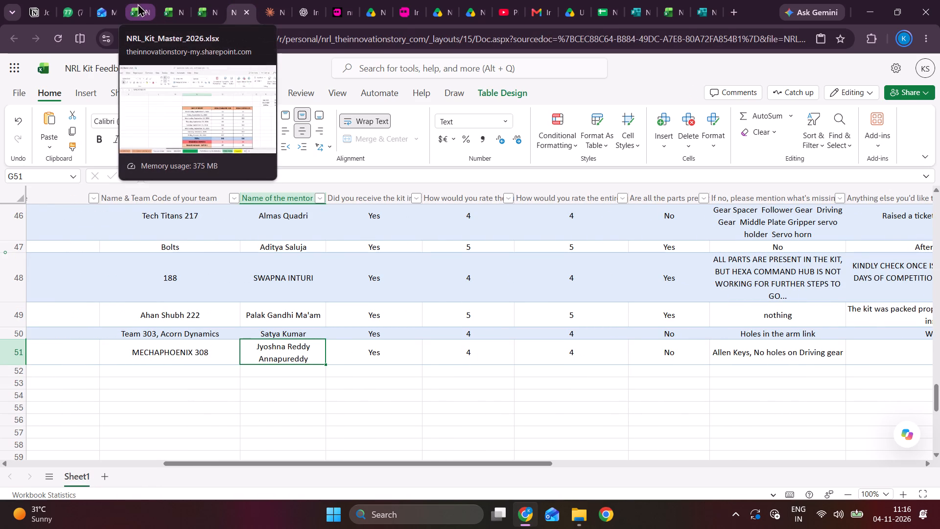
left_click(176, 17)
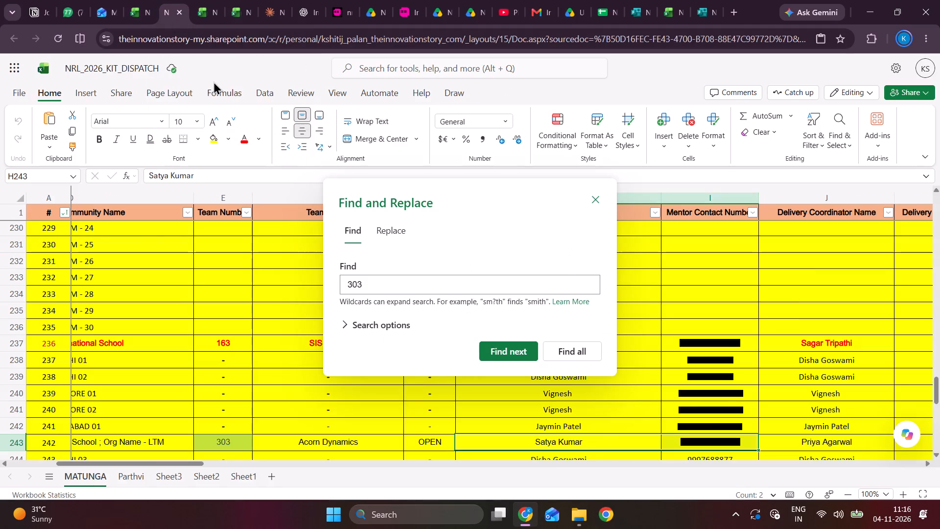
Return to Sheet1 of NRL_TEAMS_PROBLEMS_TRACKER and enter ticket number #308 in column A of row 52.
left_click(207, 0)
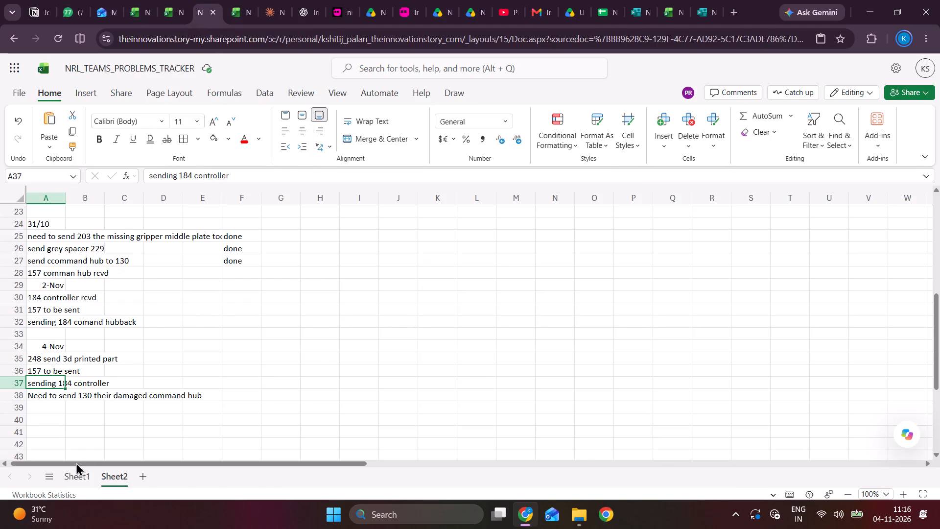
double_click(76, 463)
left_click(71, 487)
left_click(69, 471)
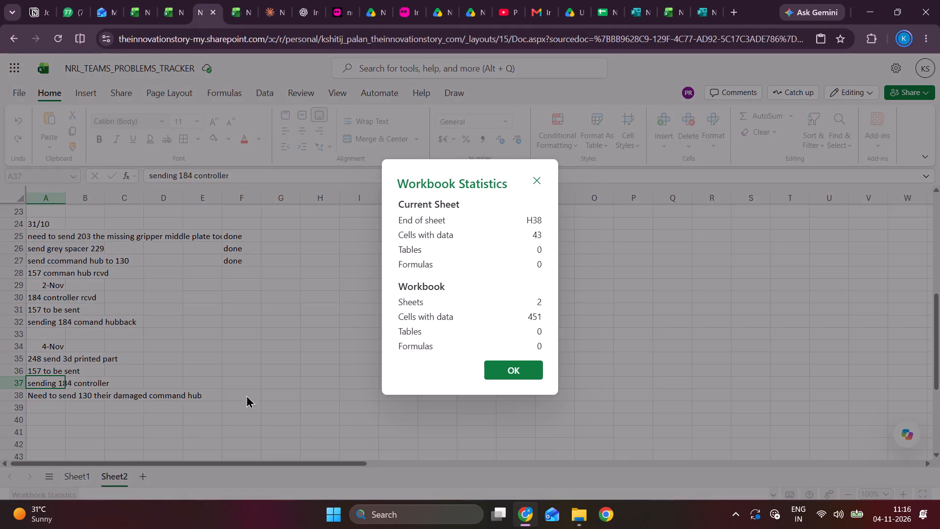
left_click(532, 176)
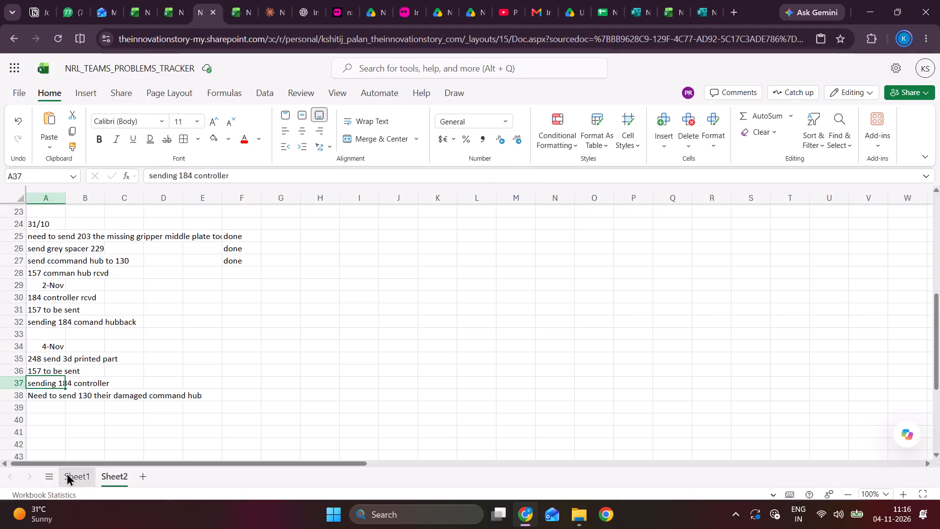
left_click(67, 473)
left_click(70, 449)
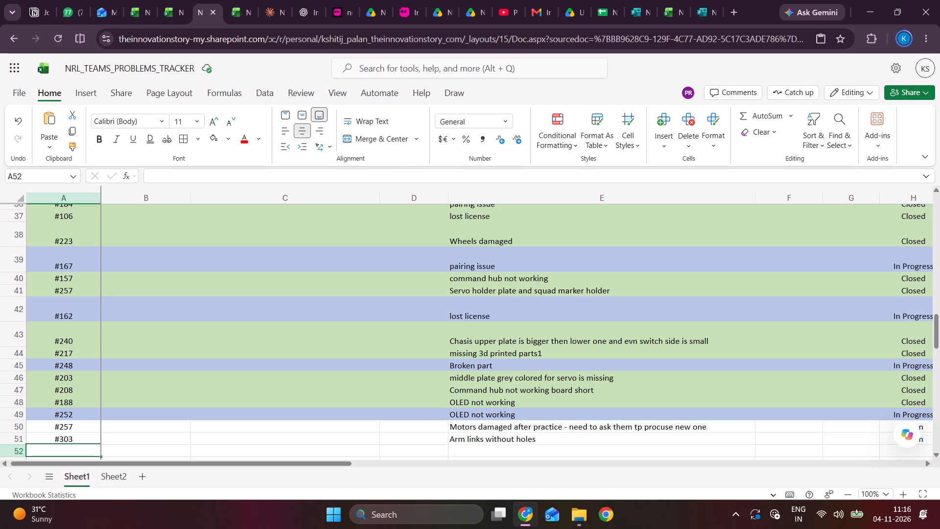
type("3308=")
key("BackSpace")
key("BackSpace")
key("BackSpace")
key("BackSpace")
key("BackSpace")
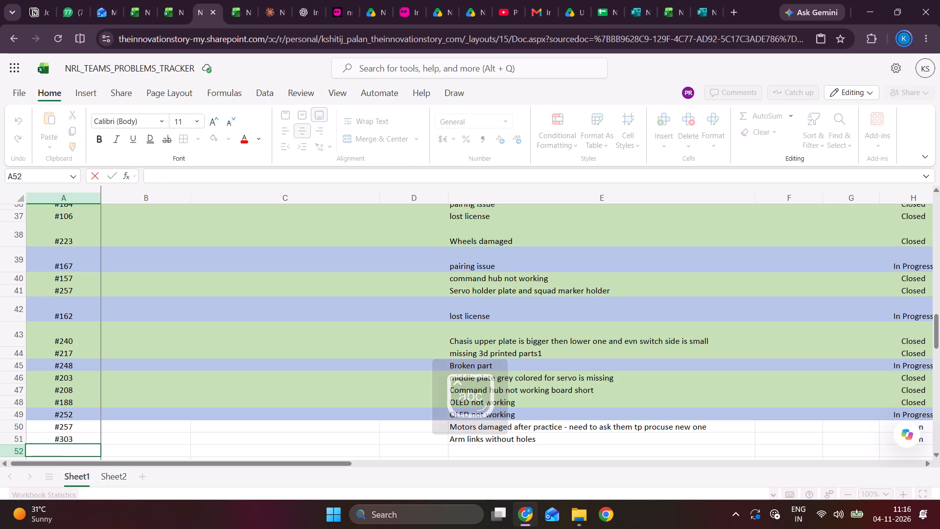
key("shift+numbersign")
type("308")
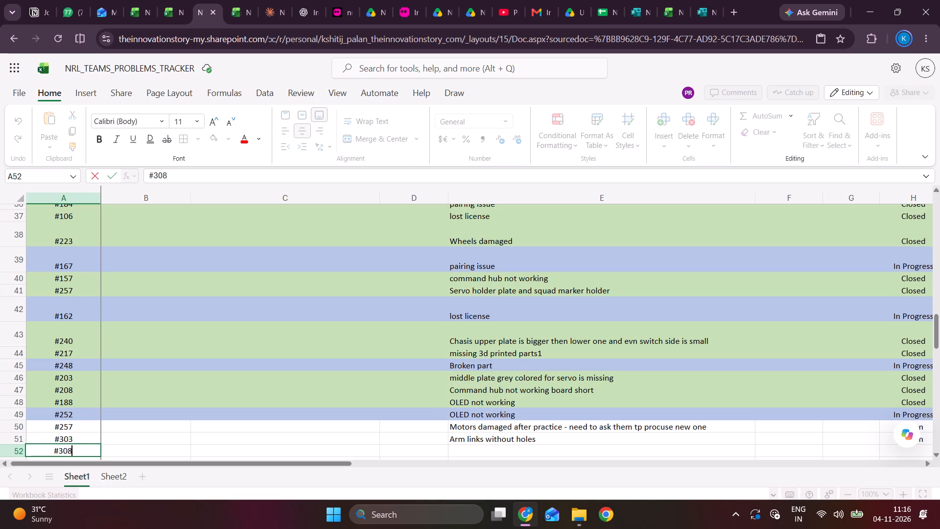
Enter the problem description "Allen Key missing, Driving gear hole missing" for ticket #308 in column E.
left_click(504, 446)
scroll(504, 446, "down", 1)
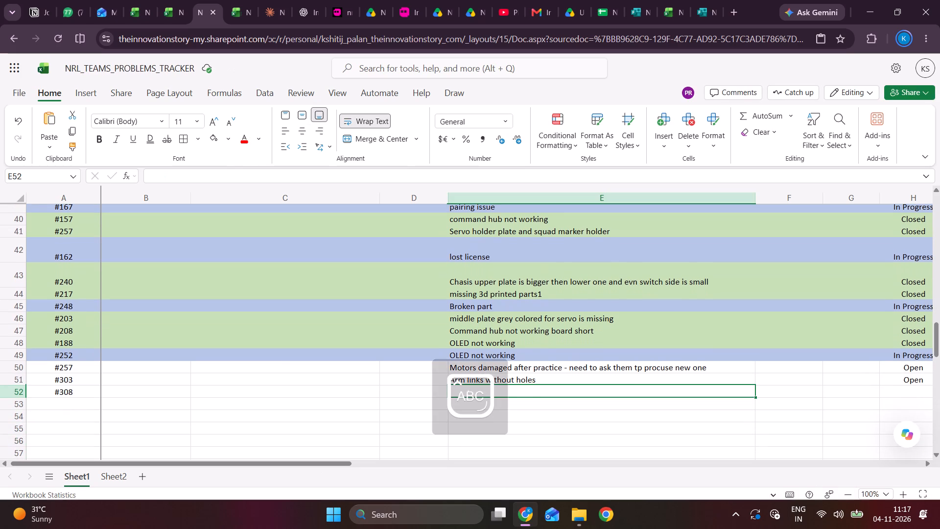
type("LLEN")
key("BackSpace")
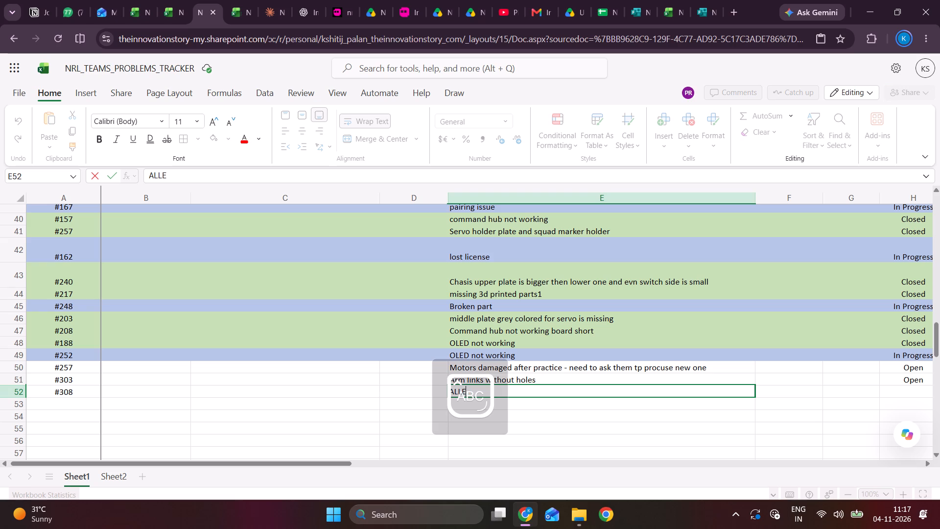
key("BackSpace")
key("BackSpace")
key("BackSpace")
type("LLL")
key("BackSpace")
key("BackSpace")
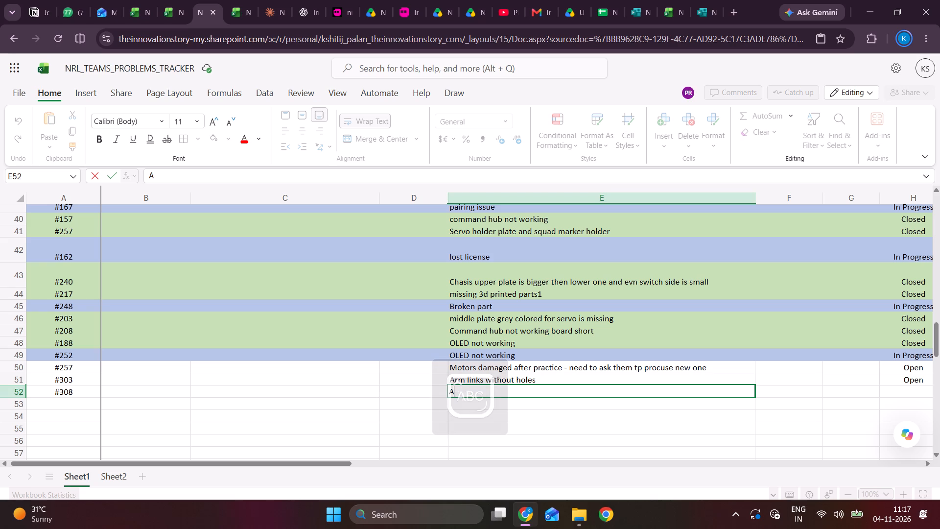
type("llen")
key("space")
type("ey missing,")
key("space")
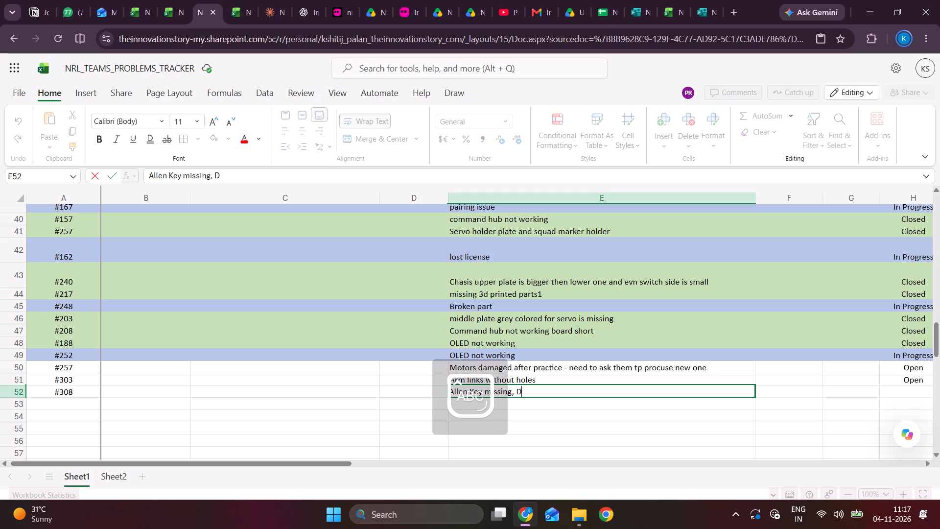
type("rigi")
key("BackSpace")
key("BackSpace")
type("vi")
type("ng gear hole missin")
key("g")
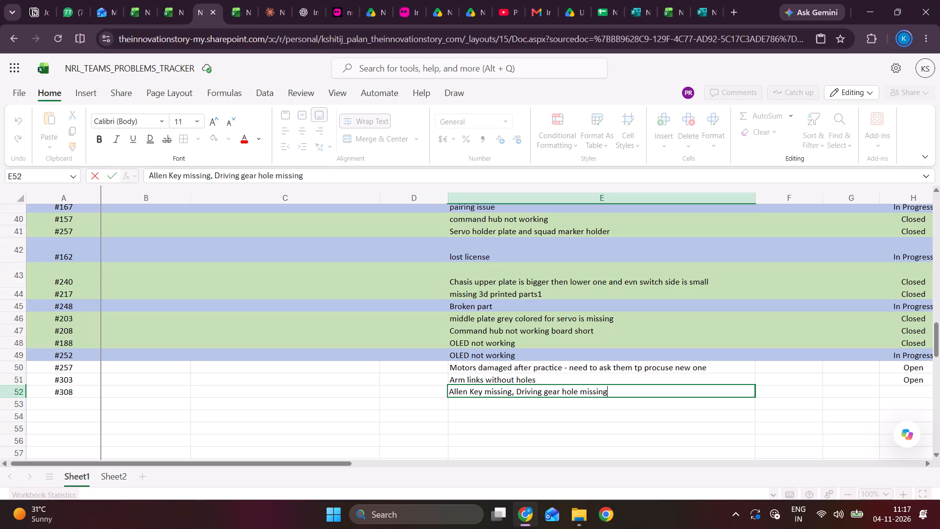
left_click(493, 420)
Set the status of ticket #308 in row 52 to Open.
scroll(493, 420, "left", 3)
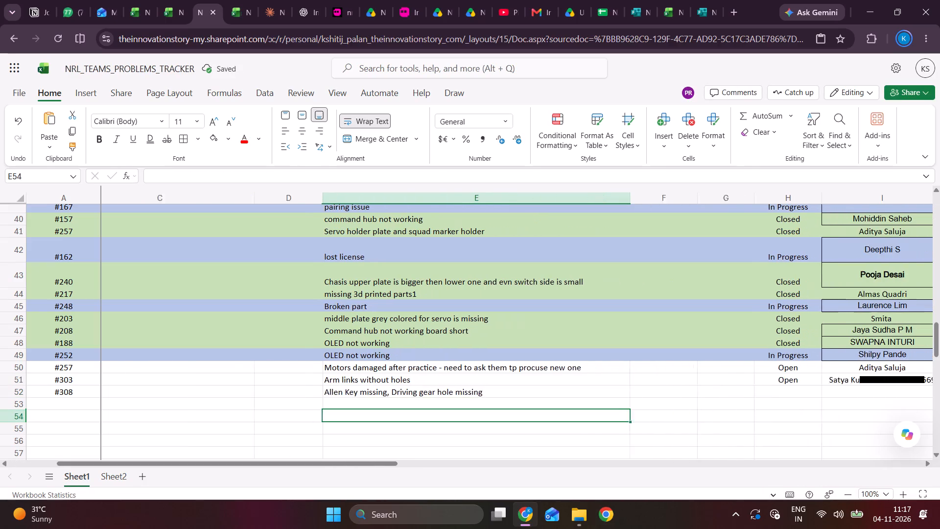
scroll(493, 420, "left", 1)
left_click(758, 394)
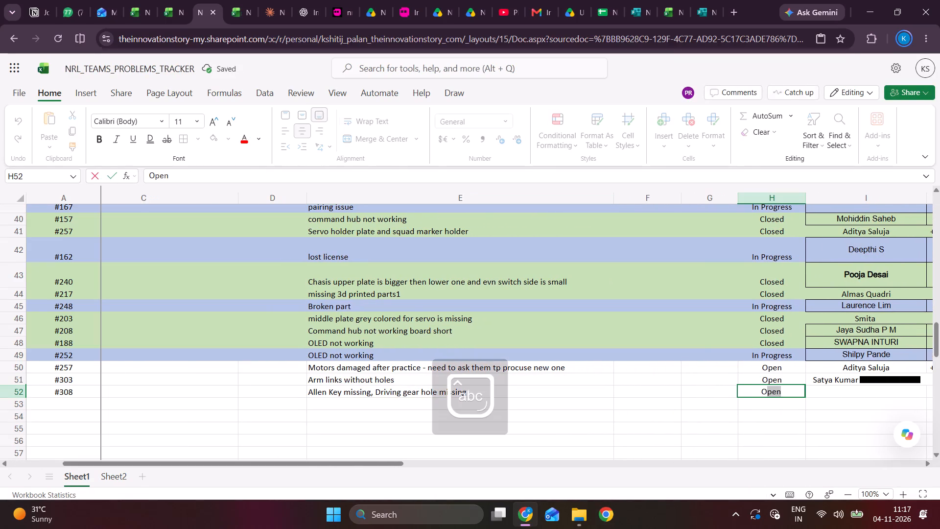
key("Return")
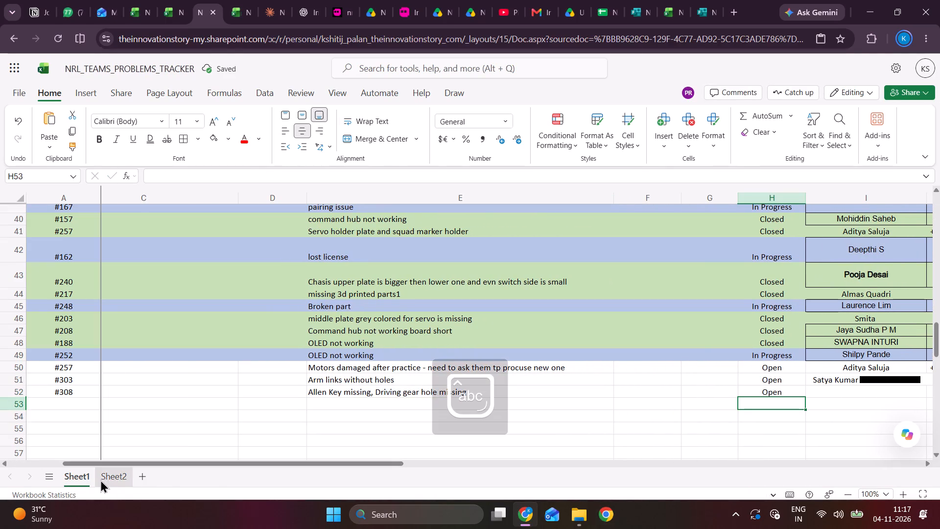
Find team 308 in the NRL_2026_KIT_DISPATCH workbook, copy its mentor name and contact number cells, and close the search.
left_click(181, 0)
left_click(410, 282)
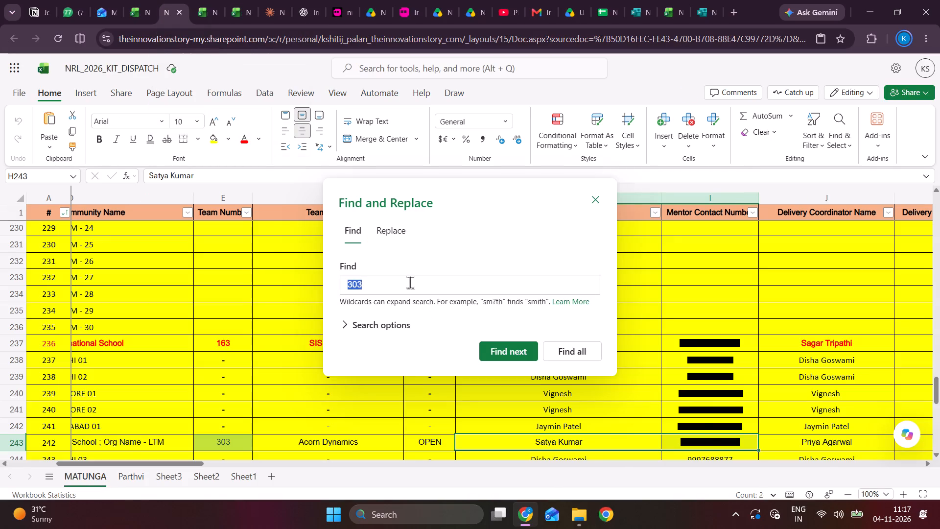
left_click(410, 282)
key("BackSpace")
key("8")
key("Return")
scroll(260, 383, "down", 1)
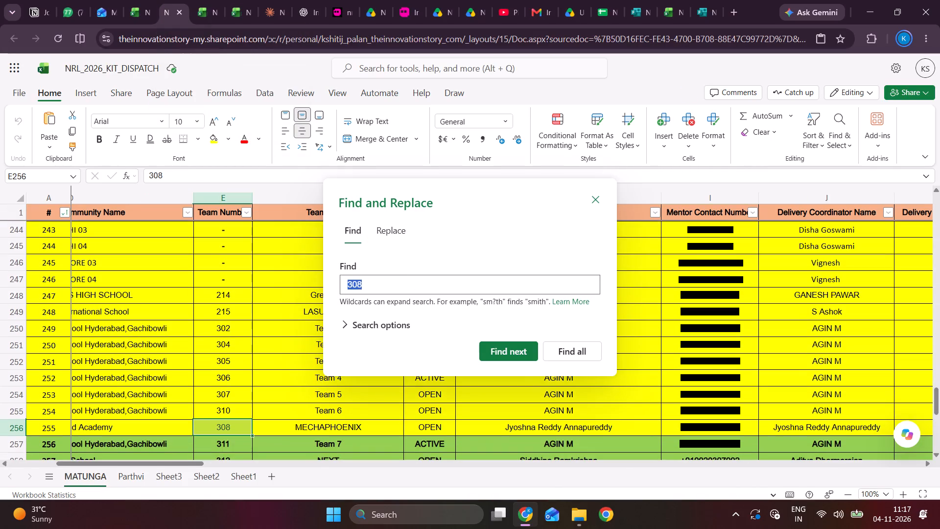
scroll(505, 442, "left", 2)
left_click_drag(430, 432, 590, 427)
key("ctrl+c")
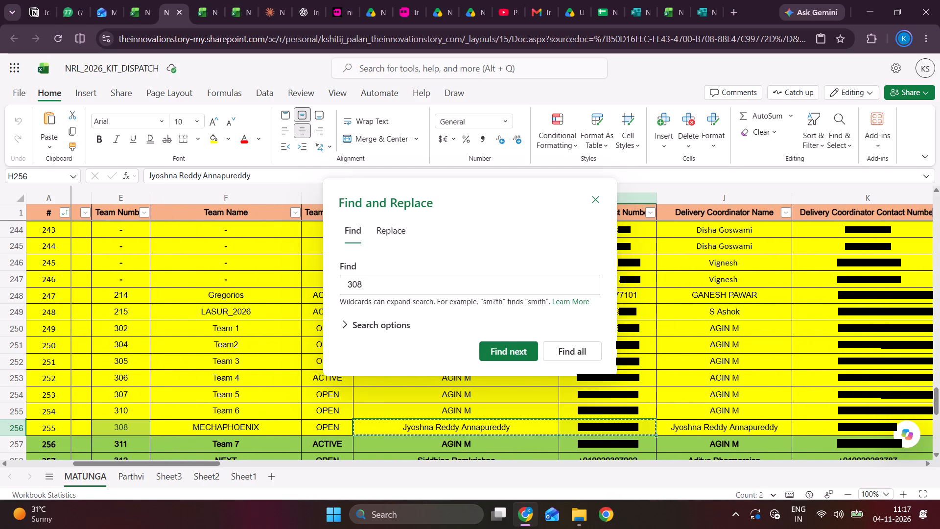
left_click(593, 201)
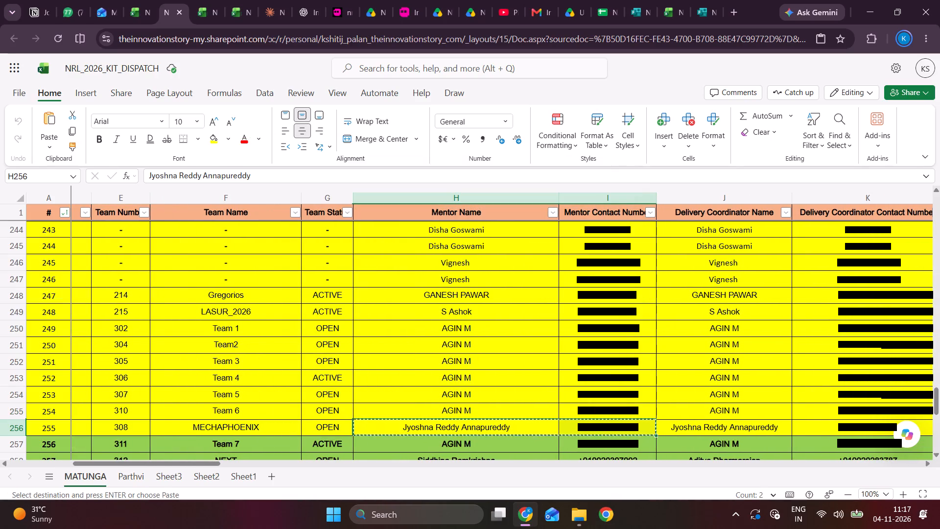
Return to NRL_TEAMS_PROBLEMS_TRACKER and paste the copied mentor name and contact number into columns I and J of ticket #308's row.
left_click(203, 2)
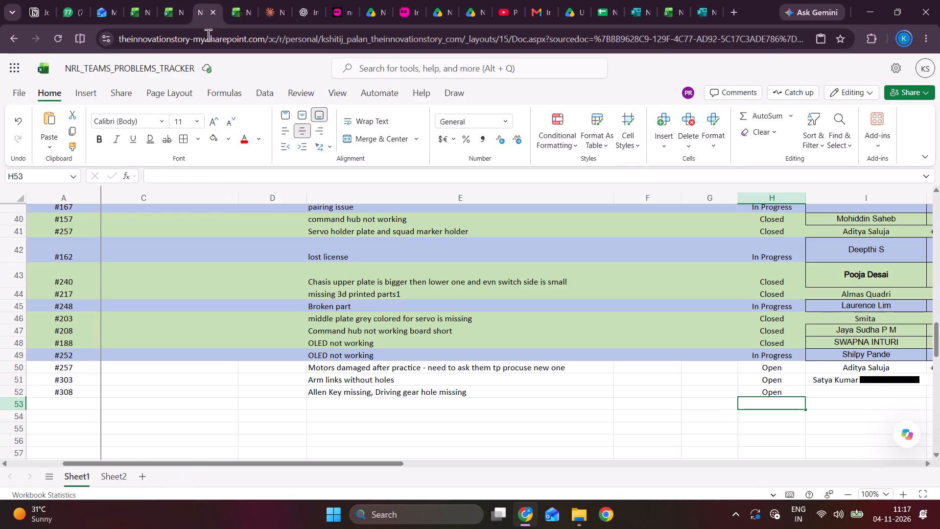
left_click(834, 392)
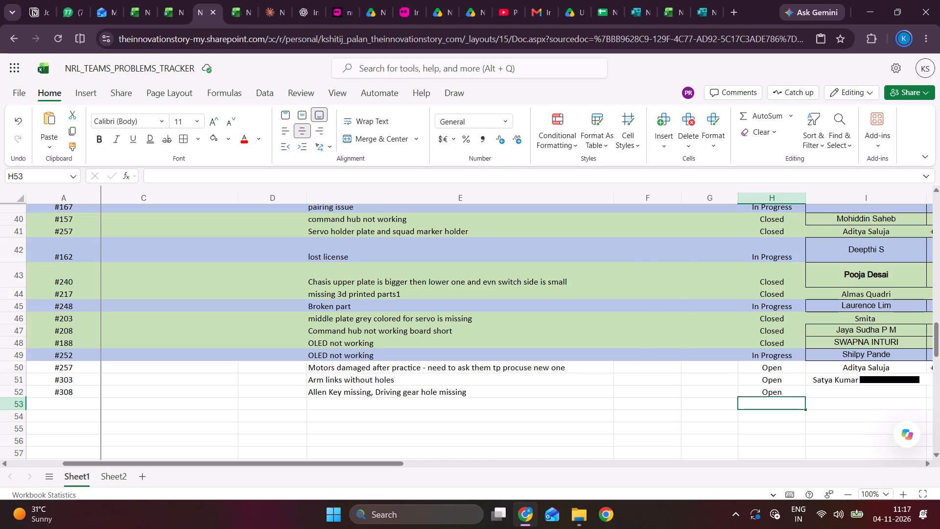
scroll(834, 392, "left", 4)
left_click_drag(679, 392, 739, 391)
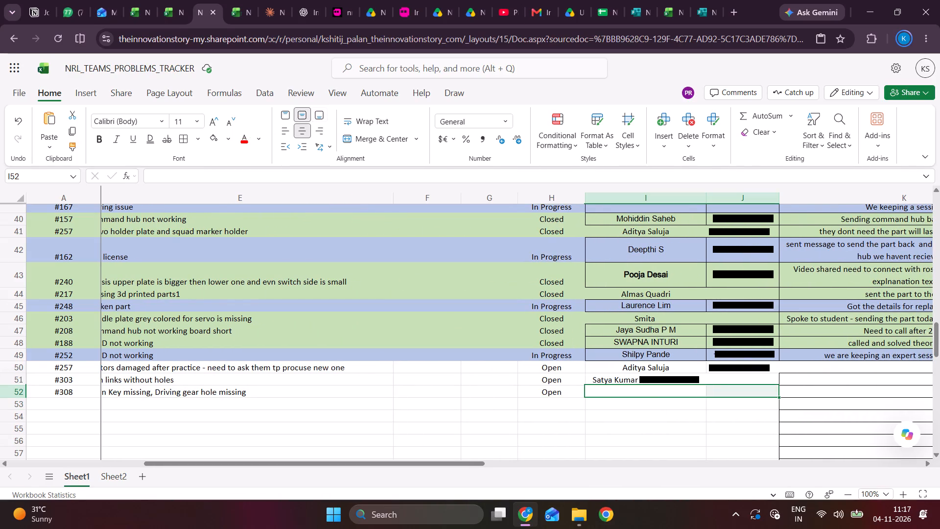
key("ctrl+v")
left_click(739, 391)
left_click(702, 402)
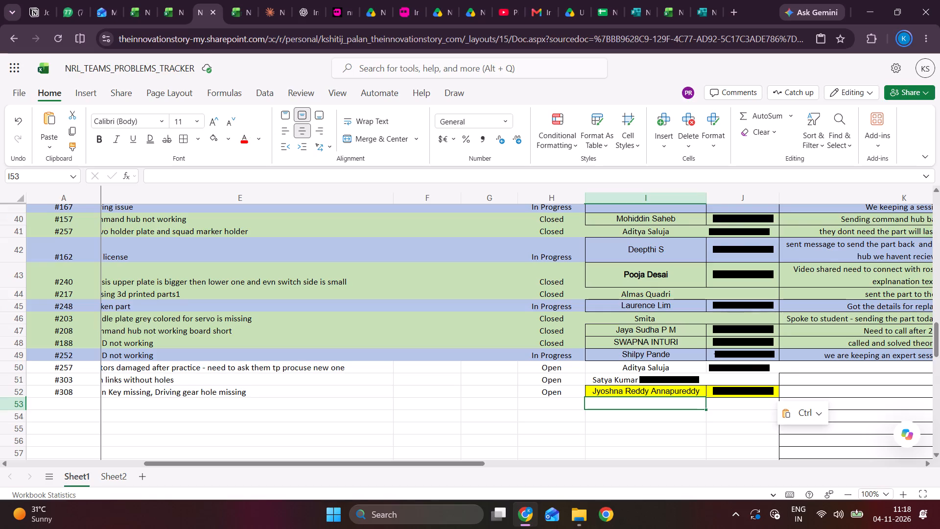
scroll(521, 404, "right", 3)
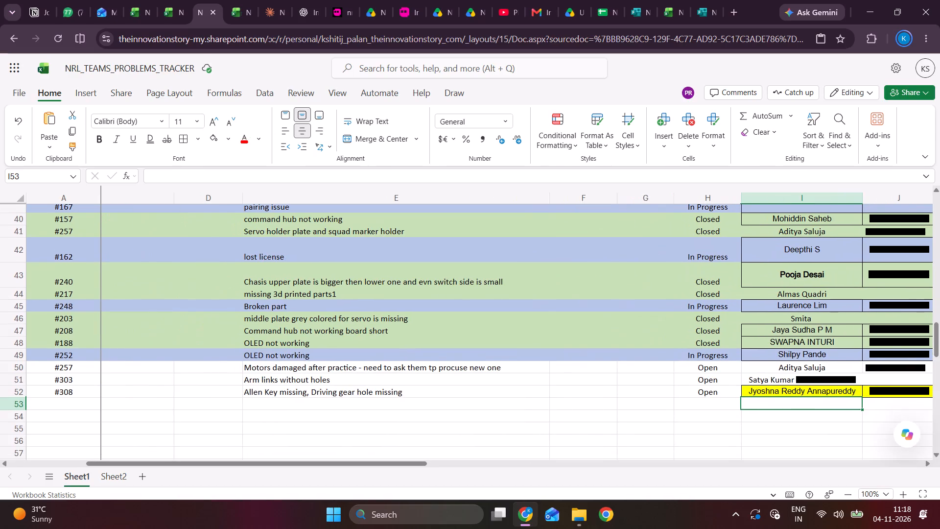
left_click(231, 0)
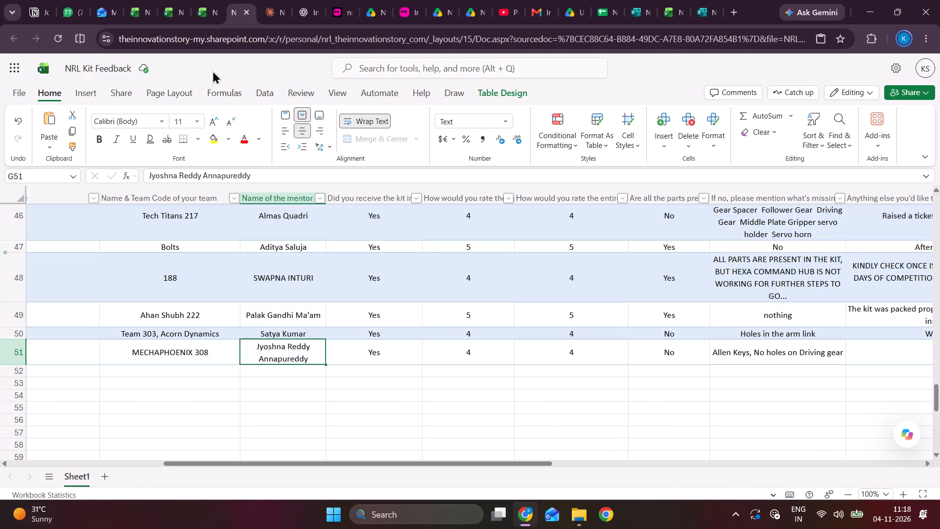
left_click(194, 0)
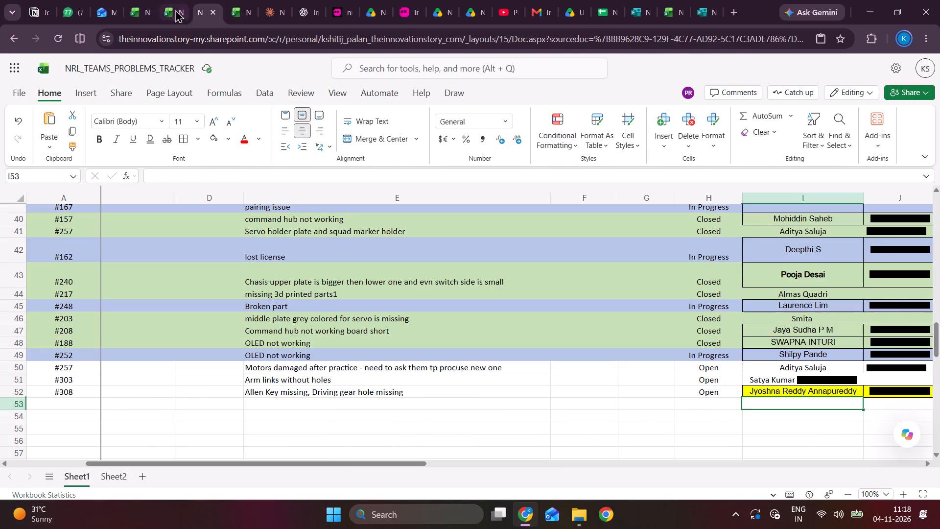
Switch to the NRL admin portal's Support page and open Team 160's open ticket "ENQUIRY REGARDING ROBOT CLINIC".
left_click(342, 3)
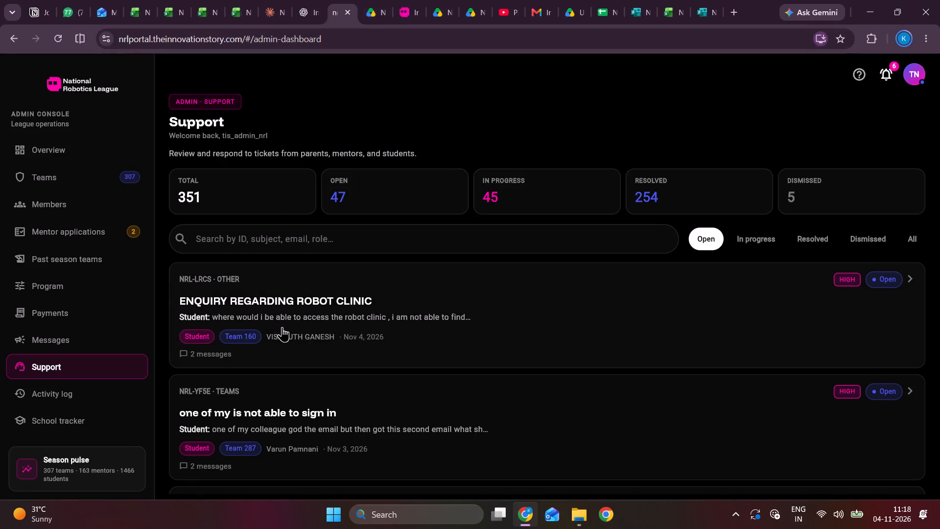
scroll(282, 327, "down", 1)
left_click(342, 304)
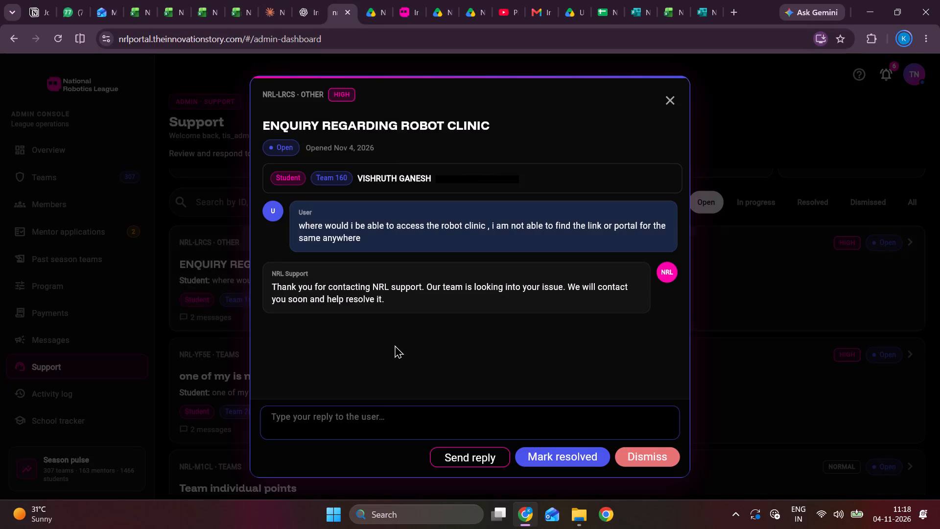
left_click(375, 308)
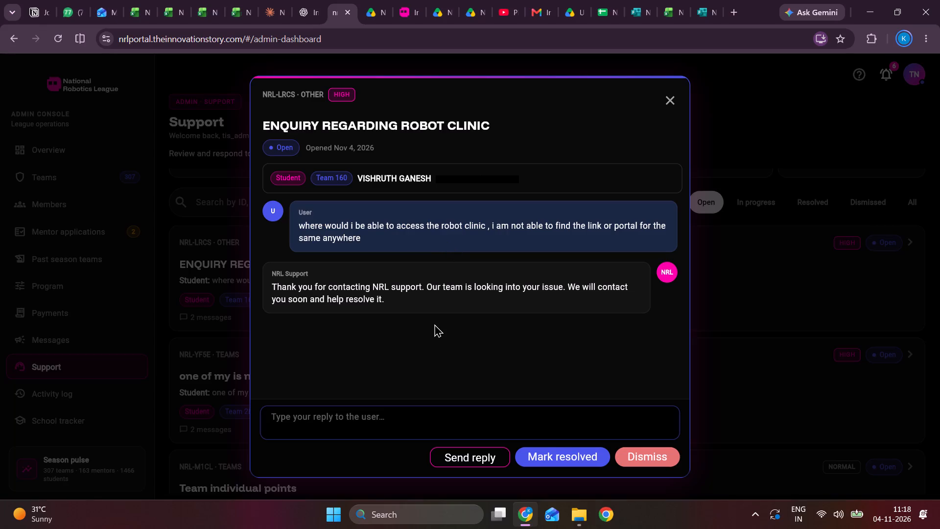
Begin the reply to the robot clinic enquiry with "Its shared on the mentors group,".
left_click(382, 417)
key("BackSpace")
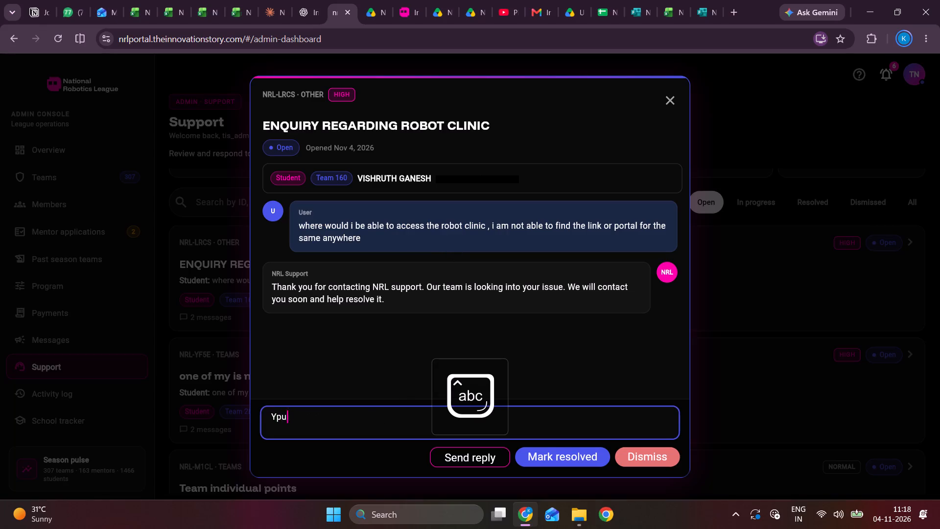
key("BackSpace")
key("BackSpace")
type("ou")
key("space")
key("BackSpace")
key("BackSpace")
key("BackSpace")
key("BackSpace")
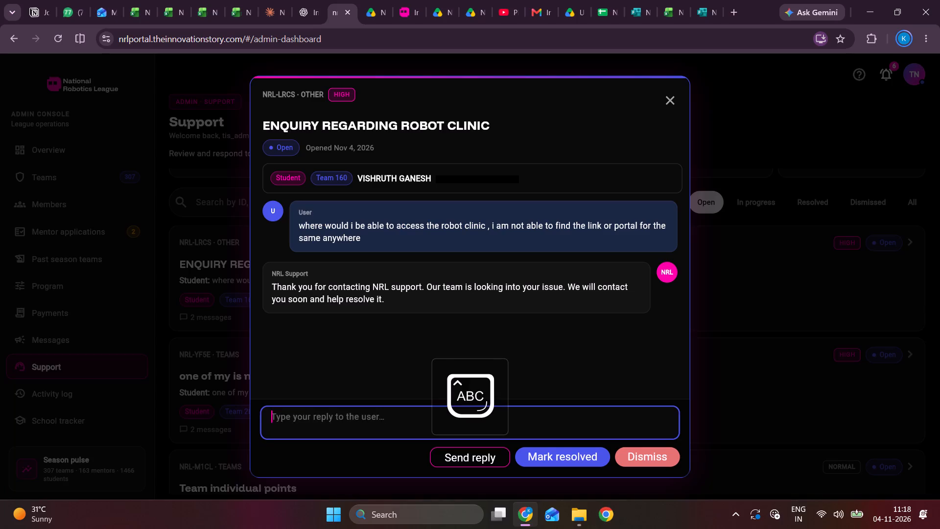
key("BackSpace")
key("BackSpace")
type("shared on the mentors link")
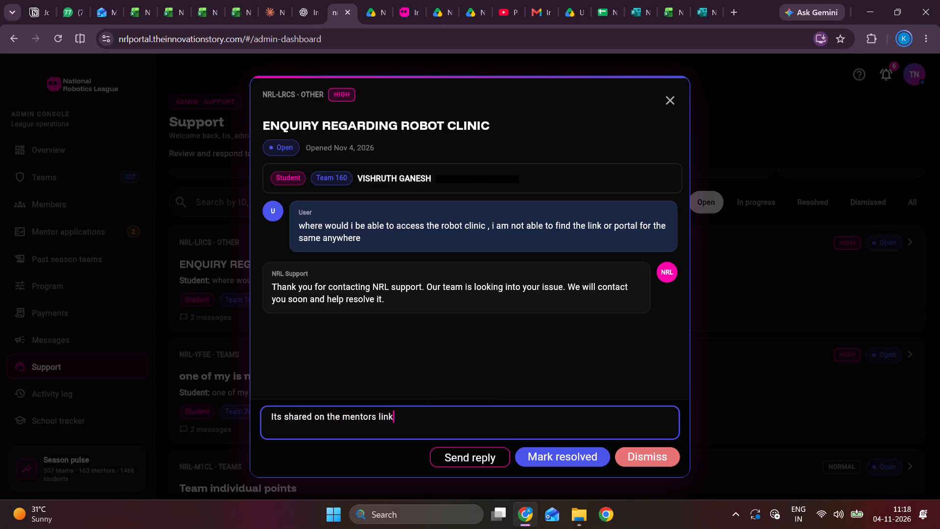
key("BackSpace")
key("BackSpace")
key("BackSpace")
key("BackSpace")
key("BackSpace")
key("space")
key("space")
type("group")
key("BackSpace")
key("BackSpace")
key("BackSpace")
key("BackSpace")
key("BackSpace")
key("BackSpace")
type("group,")
key("space")
Continue the reply with "and it always is sent on the forum in the announcement section.".
type("and it should")
key("BackSpace")
key("BackSpace")
key("BackSpace")
key("BackSpace")
key("BackSpace")
key("BackSpace")
type("always is sent on th")
type("e forum")
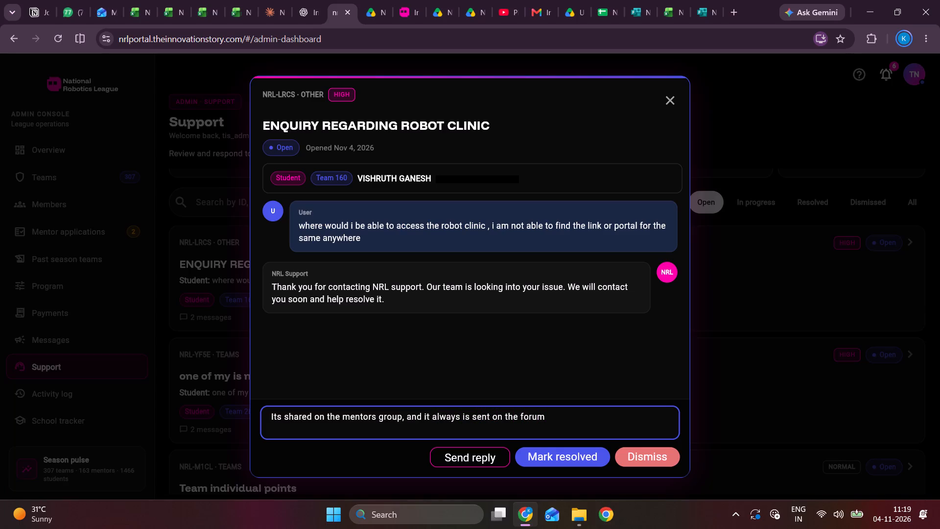
key("space")
type("in the an")
type("nounv")
key("BackSpace")
type("cement section.")
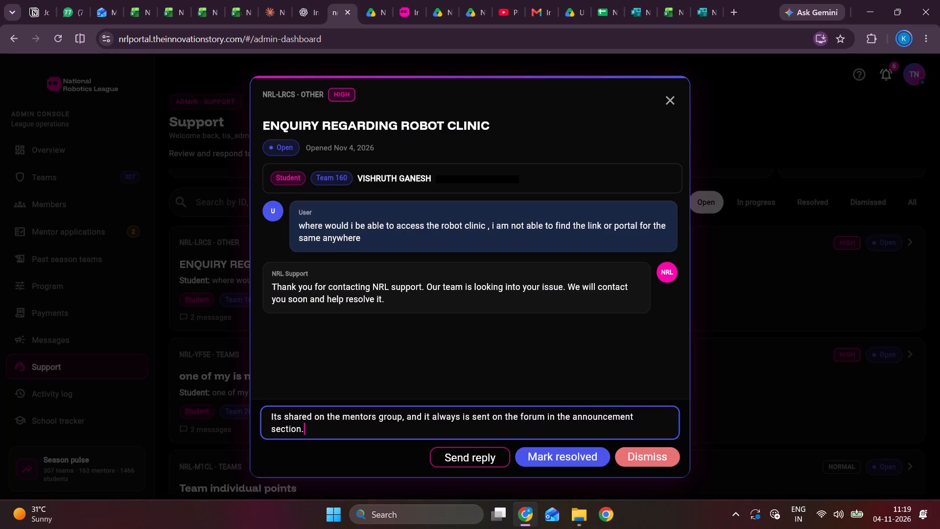
key("space")
Correct the reply's wording by replacing "always" with "already" and changing the preceding "it" to "its".
left_click(341, 427)
double_click(460, 417)
type("already")
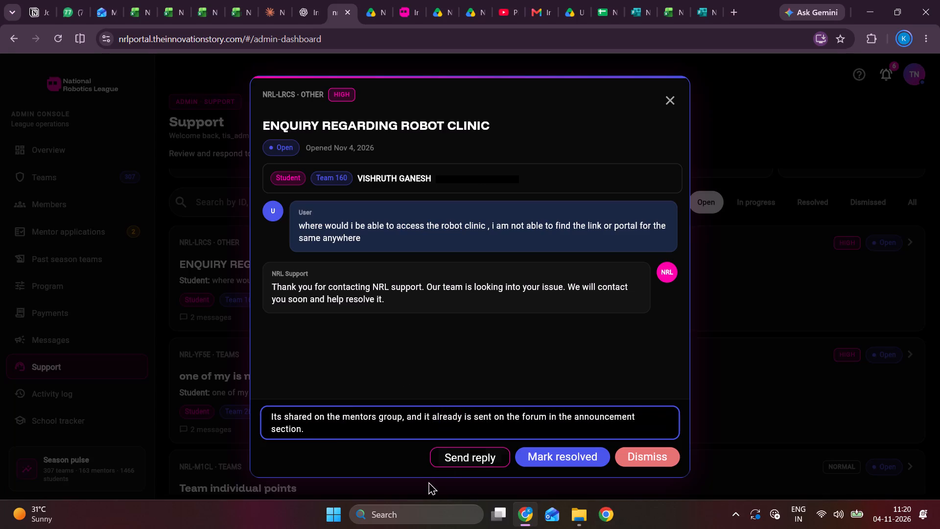
left_click(433, 424)
left_click(431, 419)
key("s")
left_click(435, 431)
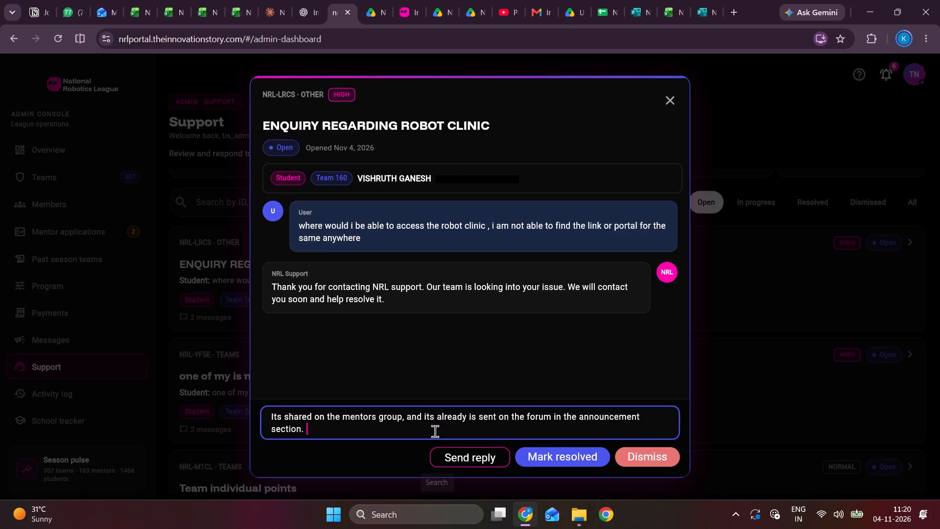
Send the reply to the robot clinic enquiry and mark the ticket as resolved.
left_click(475, 457)
left_click(594, 457)
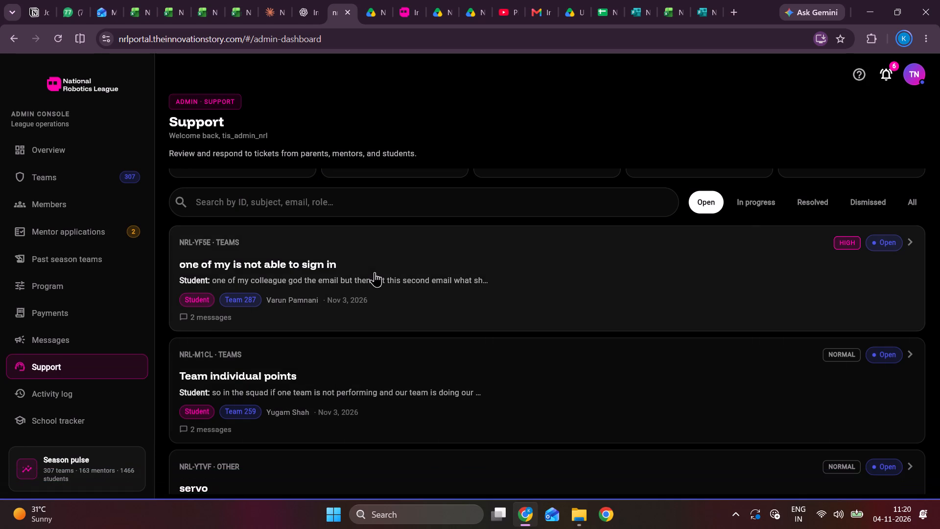
Browse the open support tickets and open Team 259's ticket "Team individual points".
scroll(362, 374, "down", 2)
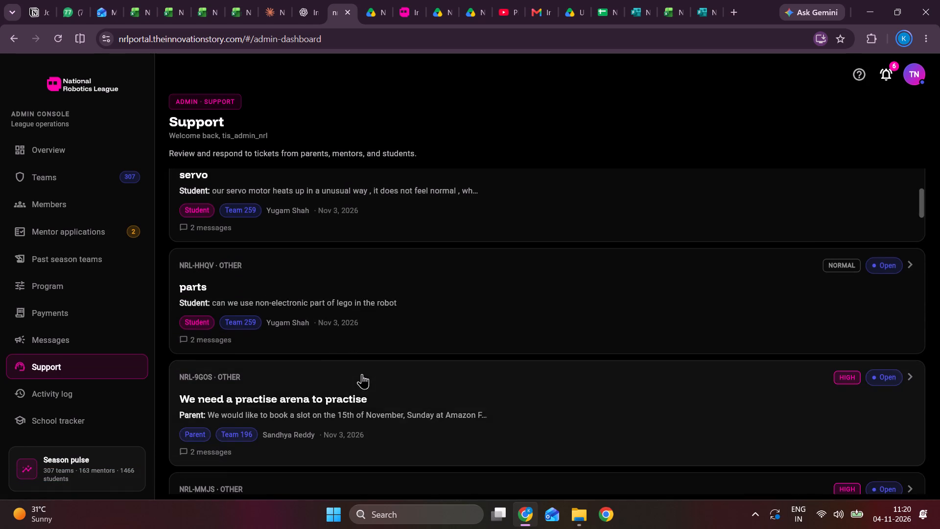
scroll(362, 374, "up", 2)
scroll(386, 238, "up", 1)
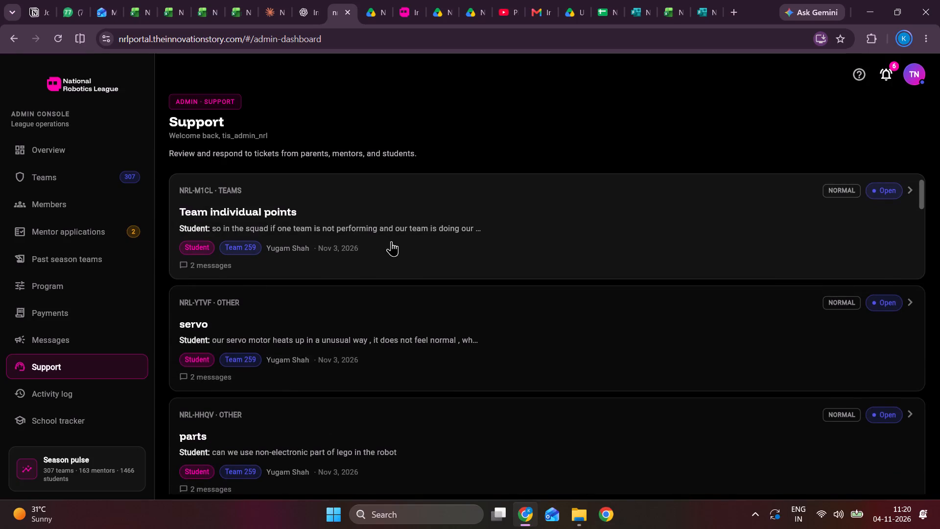
left_click(391, 242)
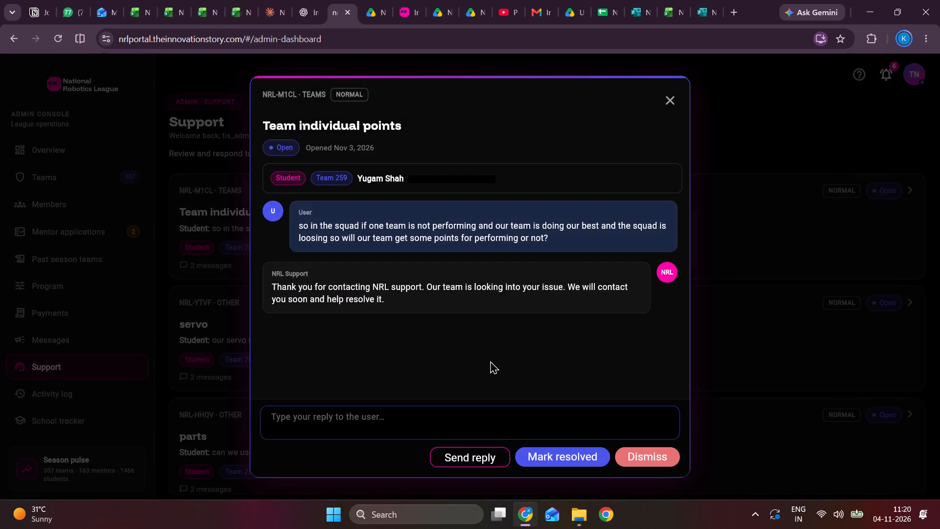
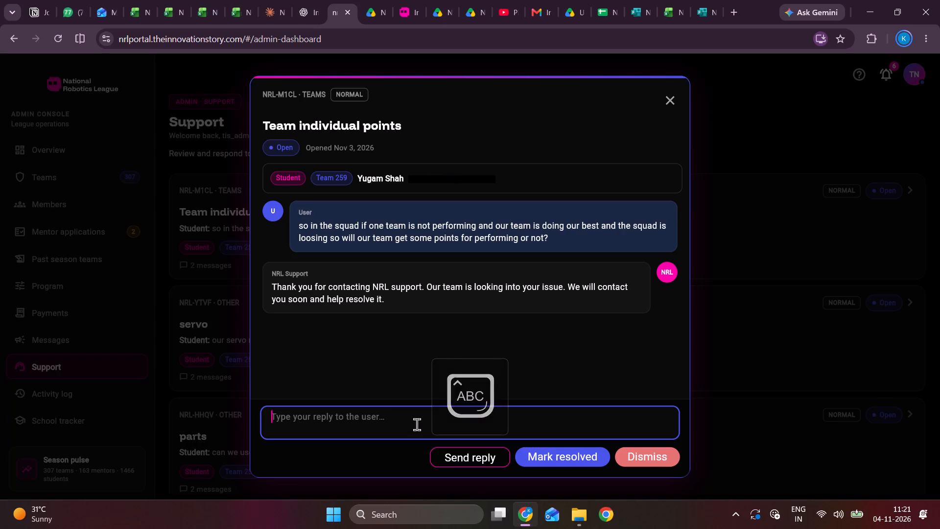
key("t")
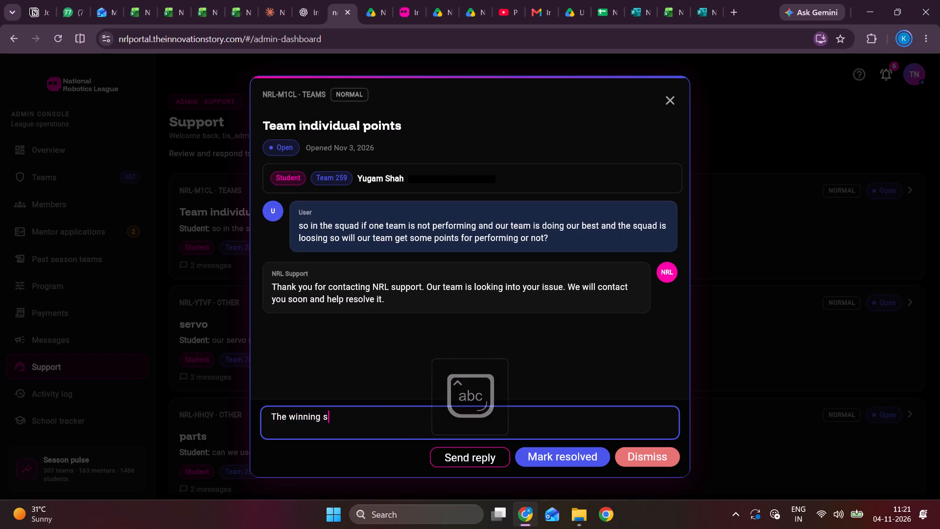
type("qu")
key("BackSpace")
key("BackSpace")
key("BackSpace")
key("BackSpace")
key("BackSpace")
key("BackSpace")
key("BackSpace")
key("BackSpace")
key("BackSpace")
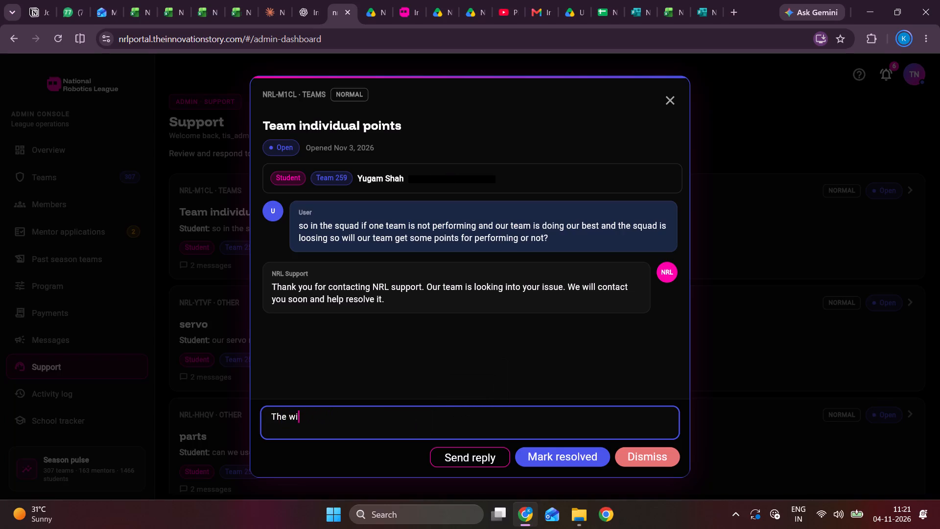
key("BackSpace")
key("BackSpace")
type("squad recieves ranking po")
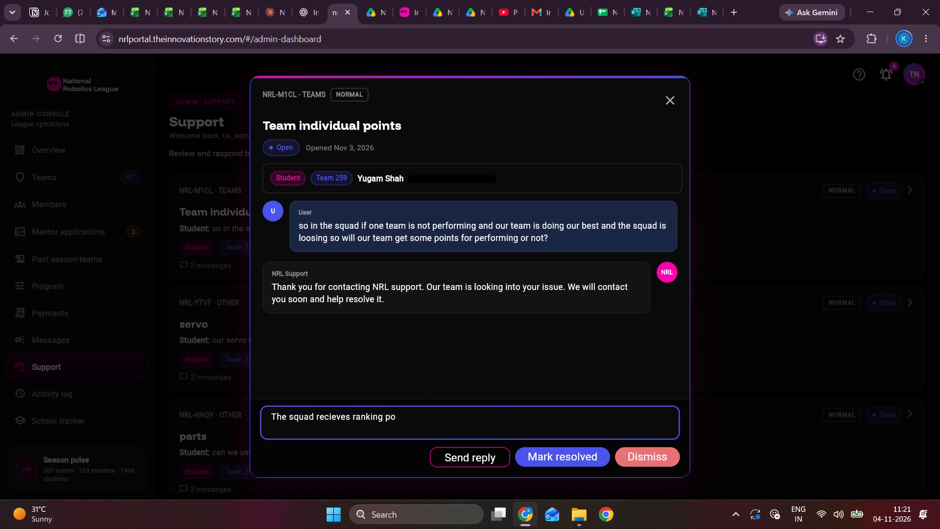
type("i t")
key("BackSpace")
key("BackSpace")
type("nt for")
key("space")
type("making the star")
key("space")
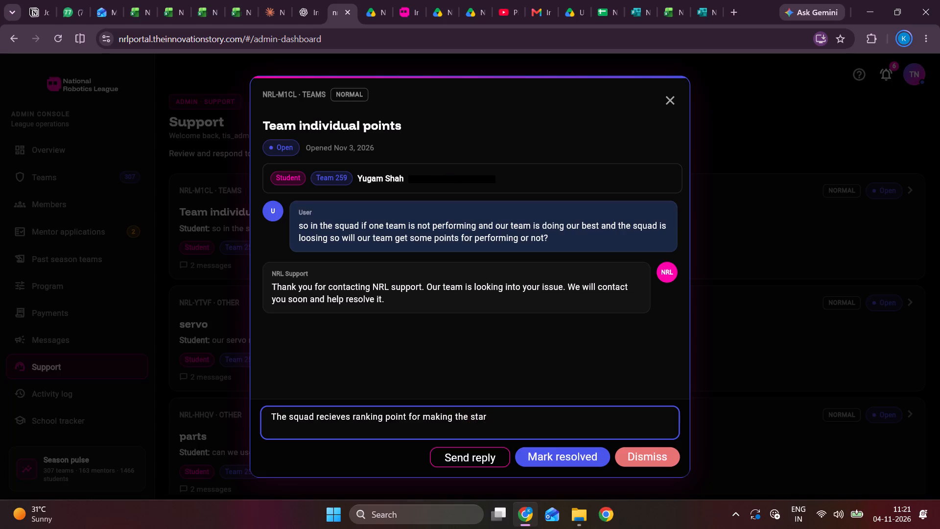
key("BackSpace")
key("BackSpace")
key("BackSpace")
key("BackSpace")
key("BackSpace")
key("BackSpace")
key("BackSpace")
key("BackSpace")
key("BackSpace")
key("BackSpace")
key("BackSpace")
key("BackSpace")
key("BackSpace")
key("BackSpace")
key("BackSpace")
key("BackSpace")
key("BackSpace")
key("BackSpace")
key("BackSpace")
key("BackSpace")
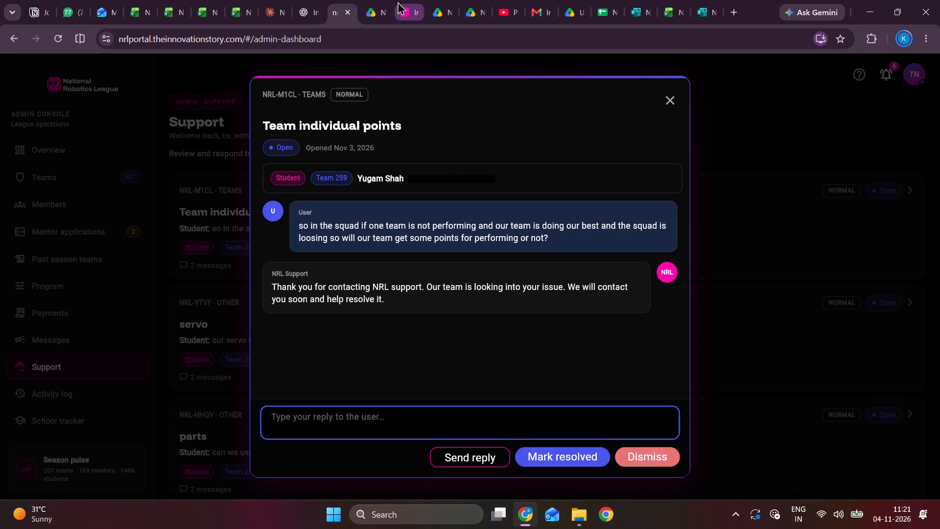
Go back to the forum's Electronics category and open the topic "Control System clarification".
left_click(383, 8)
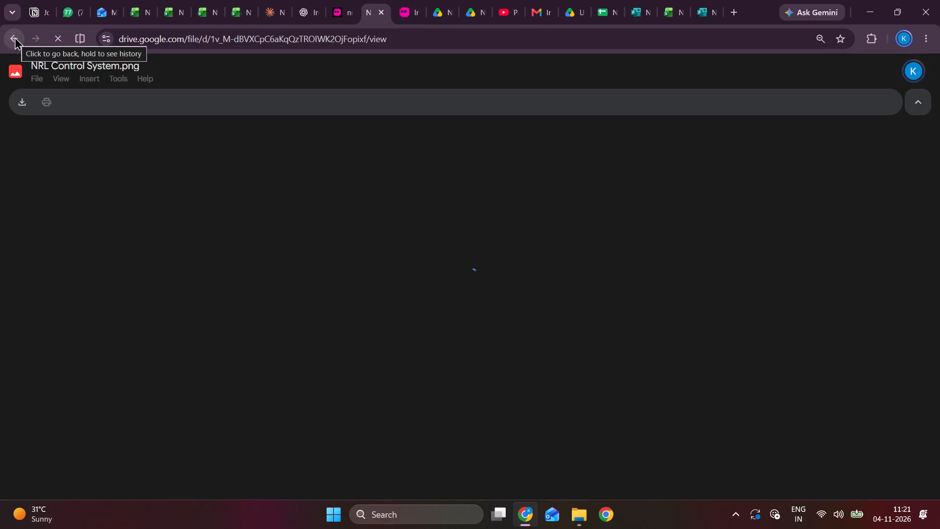
left_click(15, 37)
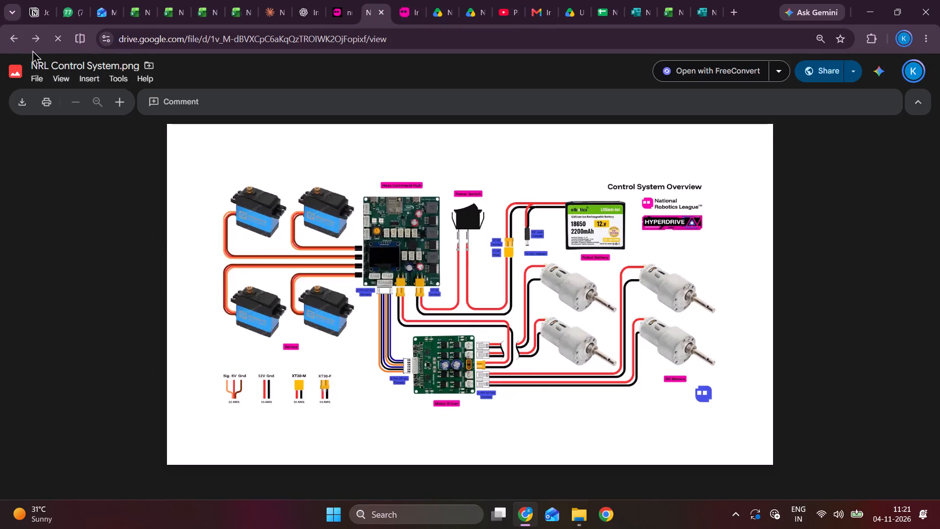
left_click(10, 42)
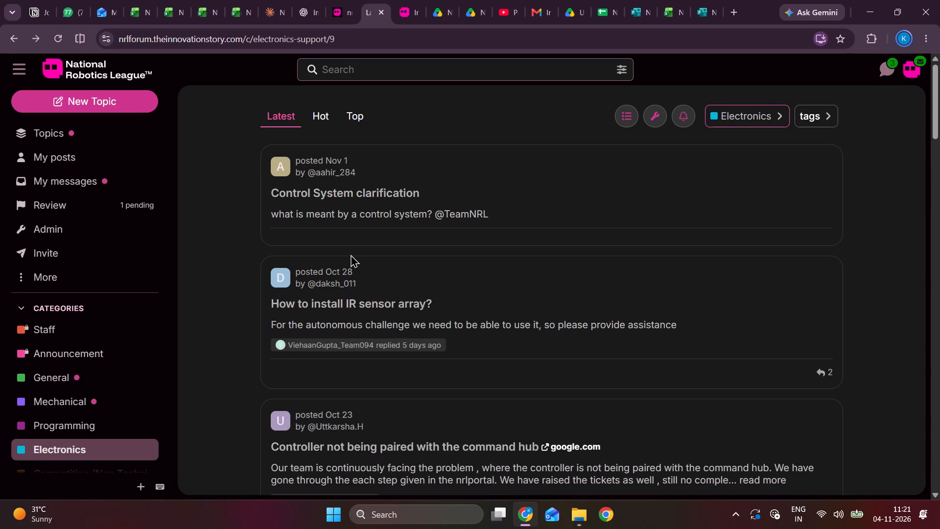
scroll(351, 254, "down", 1)
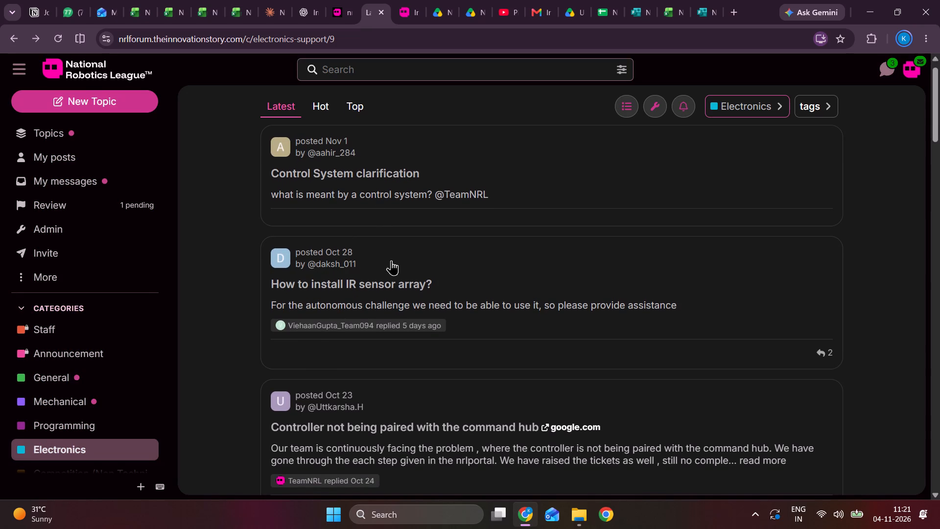
left_click(394, 184)
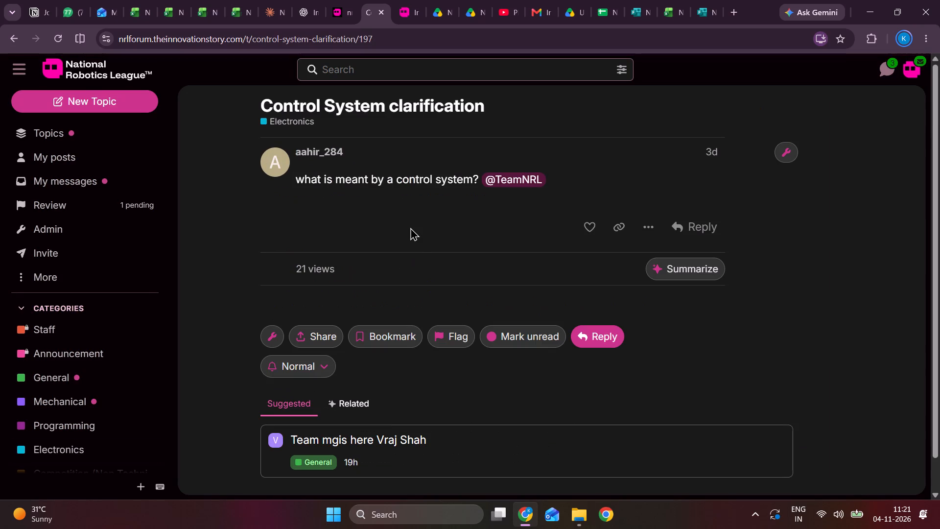
scroll(410, 225, "up", 1)
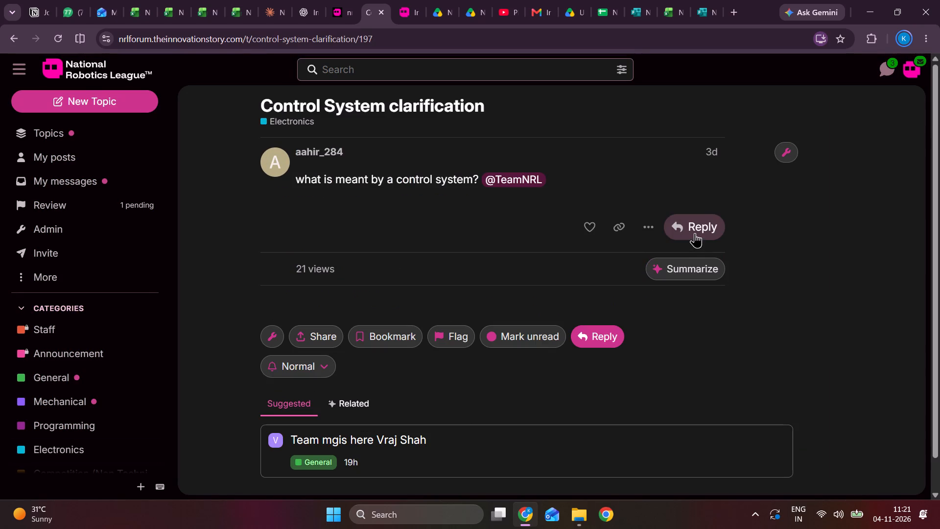
Post the reply "Its the wiring guide." to the control system question.
left_click(695, 233)
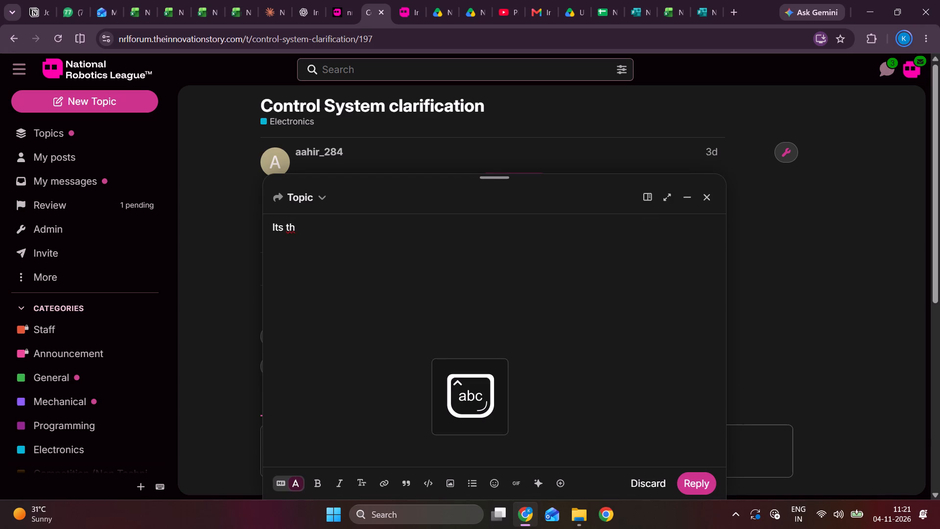
key("BackSpace")
type("e wriin")
key("BackSpace")
key("BackSpace")
key("BackSpace")
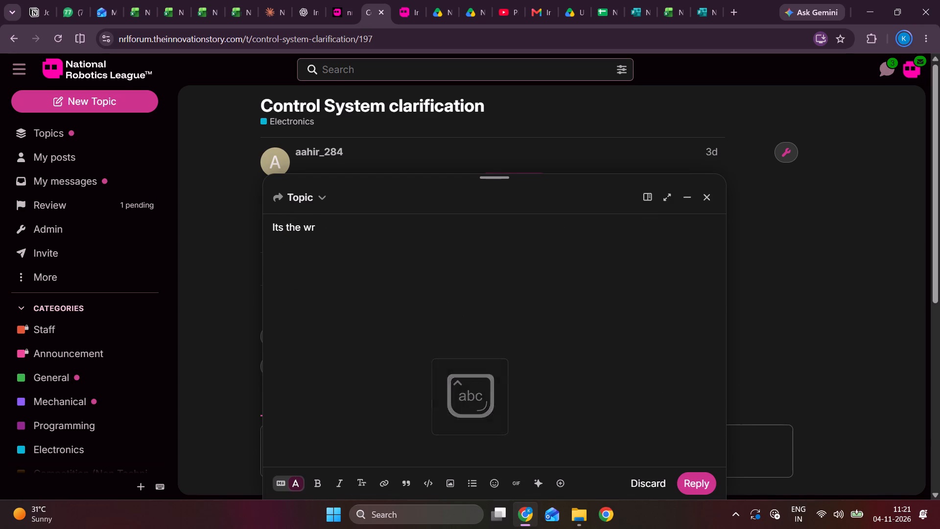
key("BackSpace")
type("iring")
key("space")
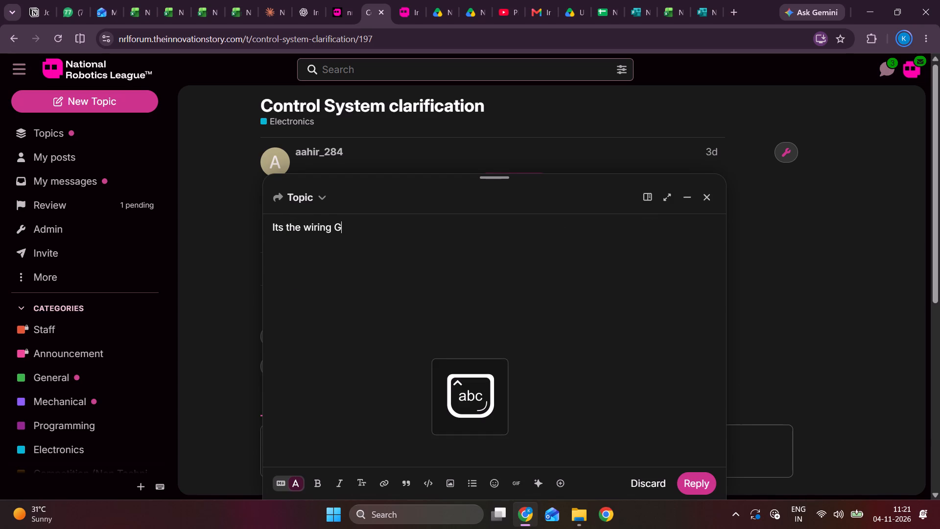
key("BackSpace")
type("guide")
key("period")
left_click(695, 478)
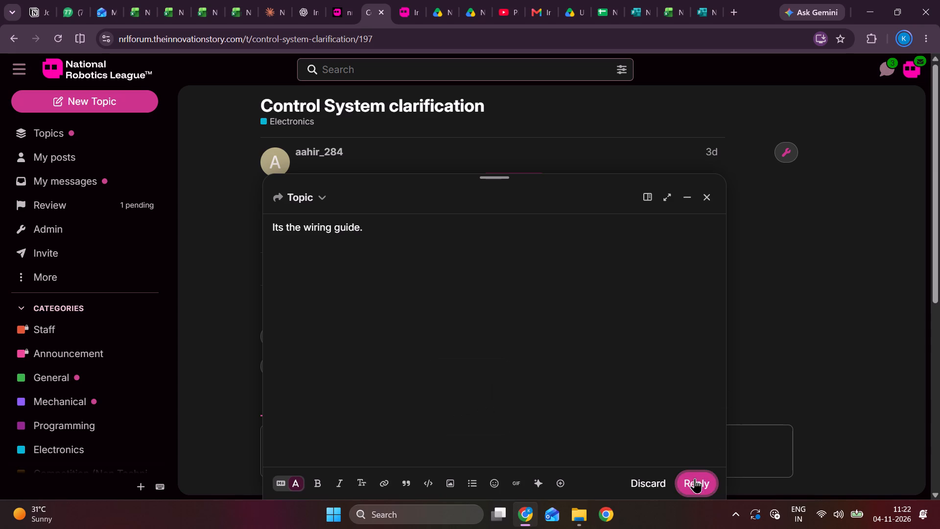
scroll(372, 206, "up", 9)
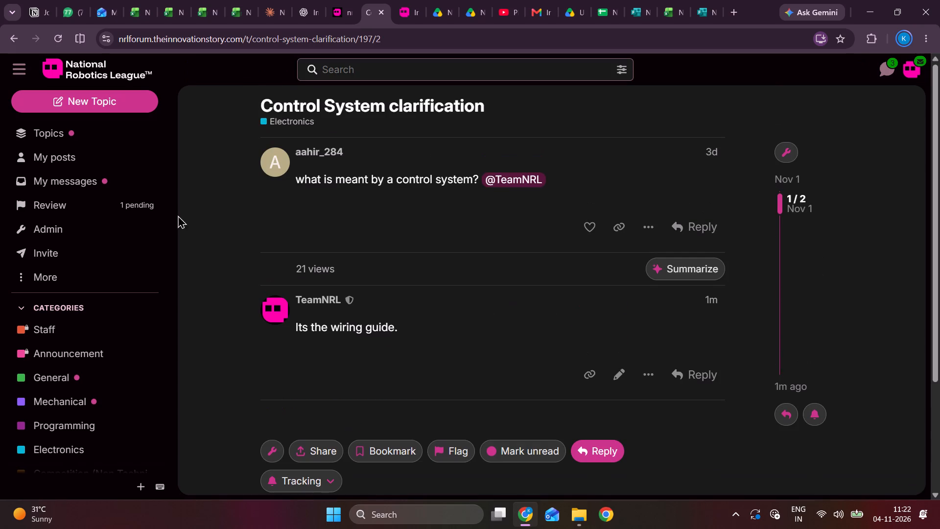
From the forum's latest topics, open the "Complete Team Resources & Documentation" announcement and its linked Regional Competition Team Handbook.
left_click(94, 139)
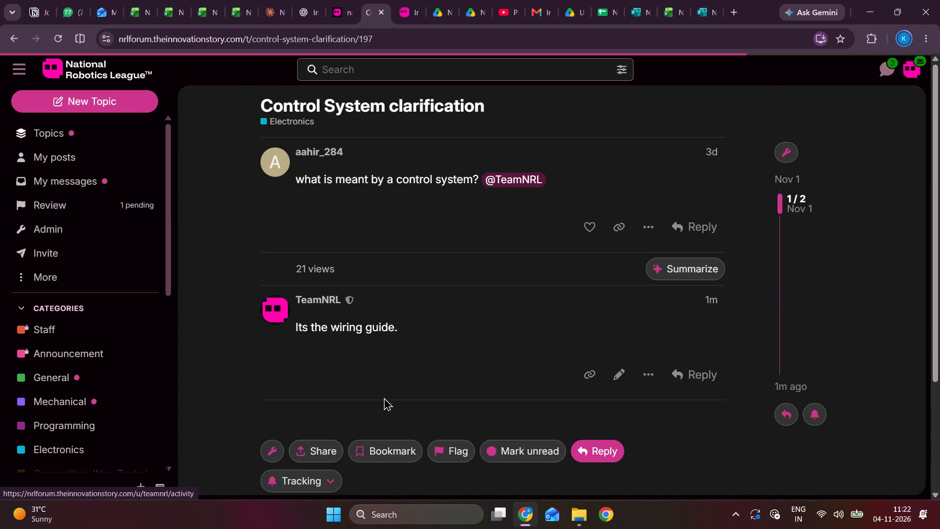
scroll(454, 384, "down", 2)
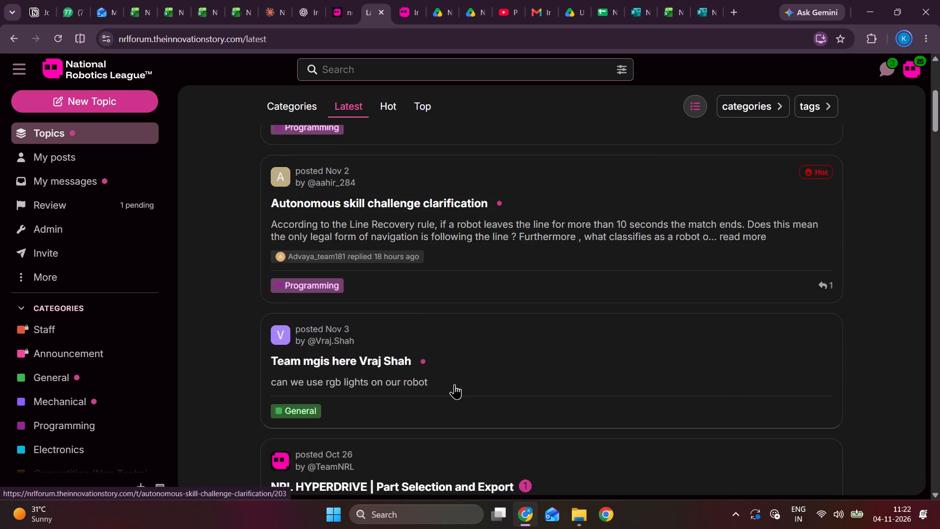
scroll(454, 384, "down", 4)
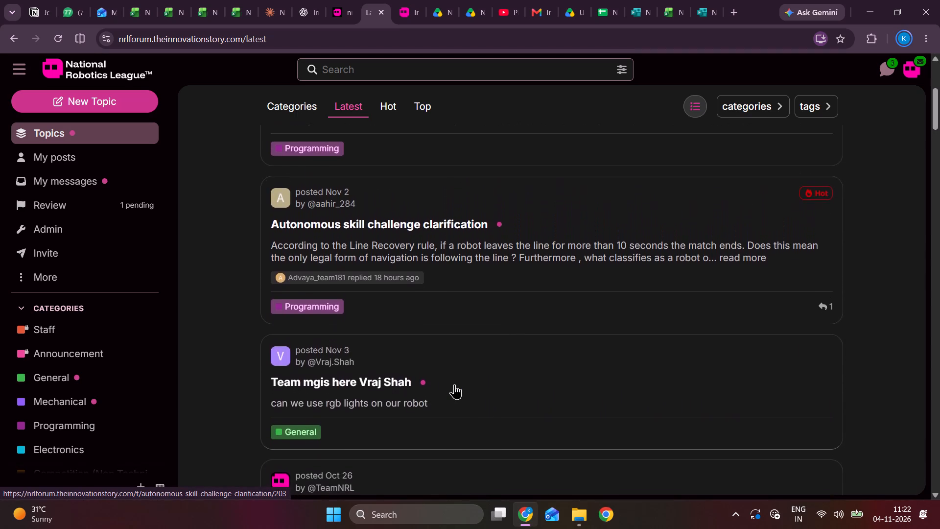
scroll(454, 384, "down", 2)
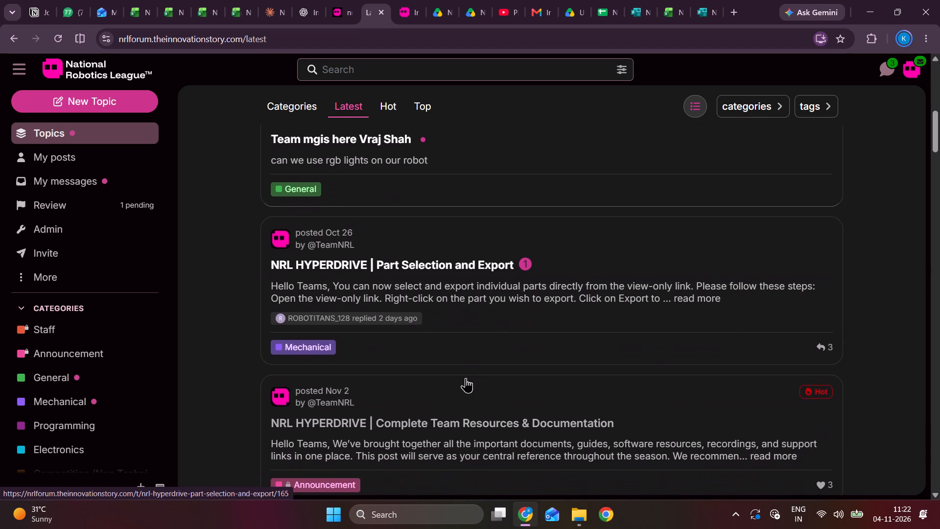
scroll(466, 378, "down", 2)
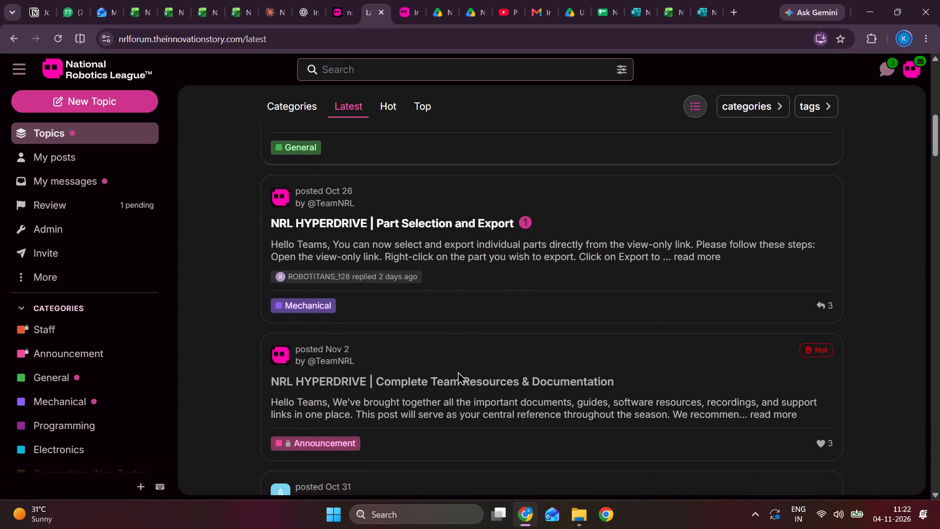
scroll(458, 371, "down", 3)
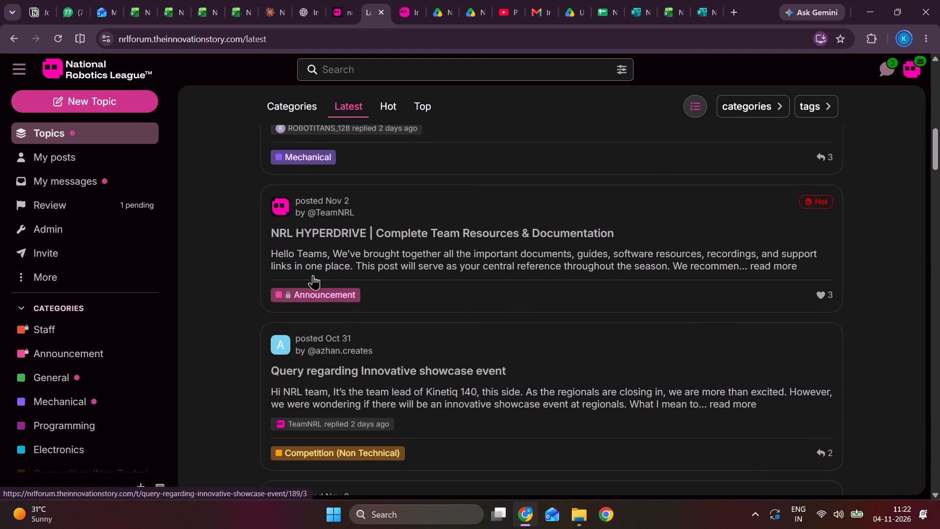
left_click(318, 268)
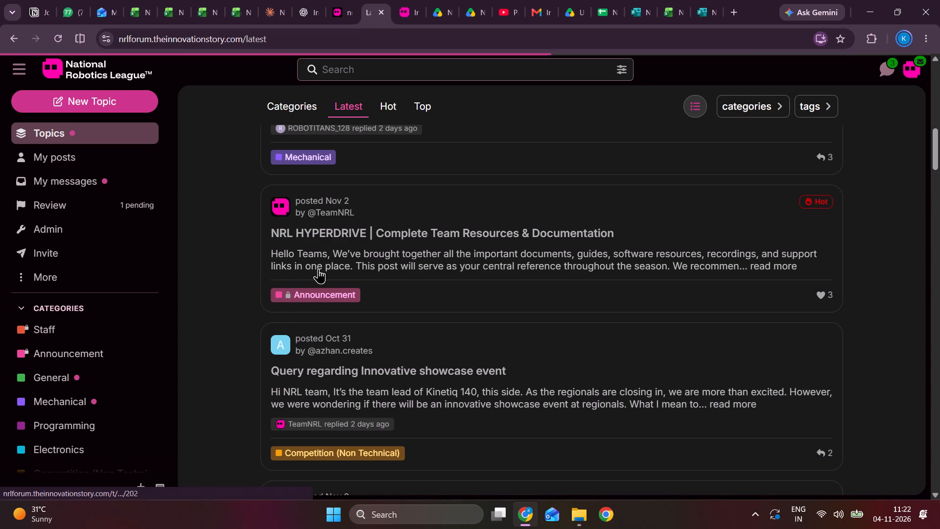
scroll(393, 305, "down", 4)
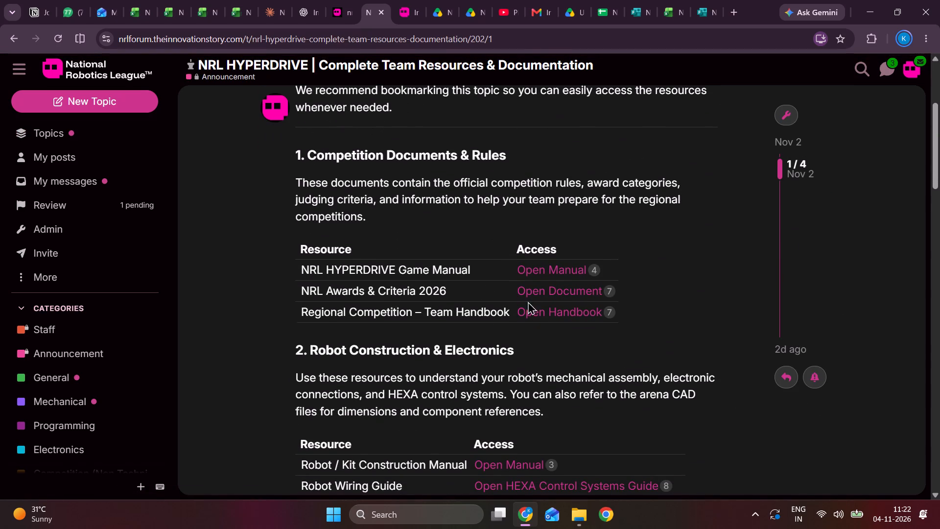
left_click(550, 318)
left_click(546, 305)
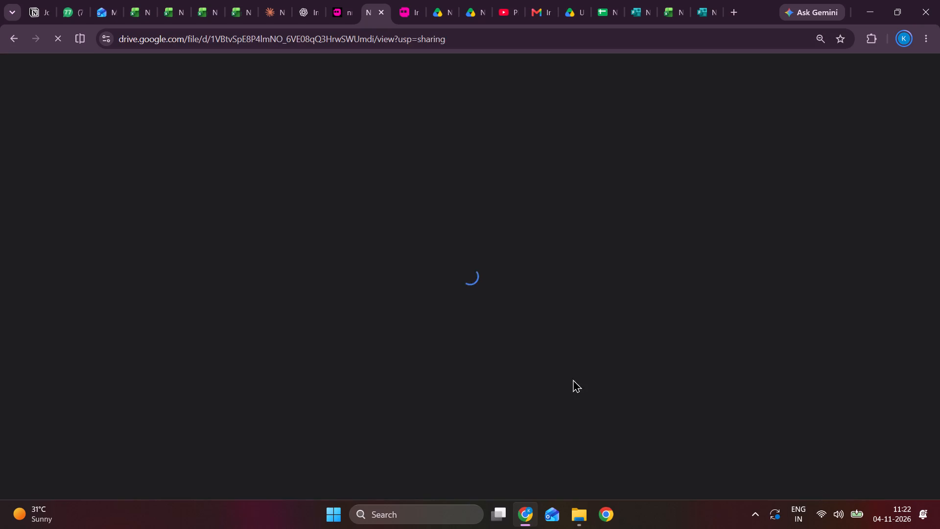
Read the Regional Competition Team Handbook from the overview through registration, pits, qualification matches, match schedule and queueing for how teams earn points.
scroll(503, 337, "down", 19)
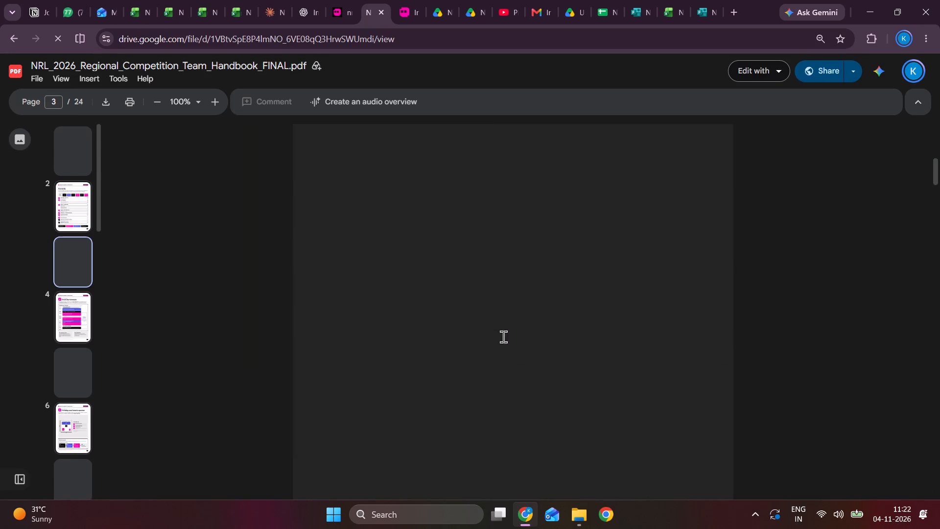
scroll(503, 337, "up", 5)
scroll(503, 337, "down", 2)
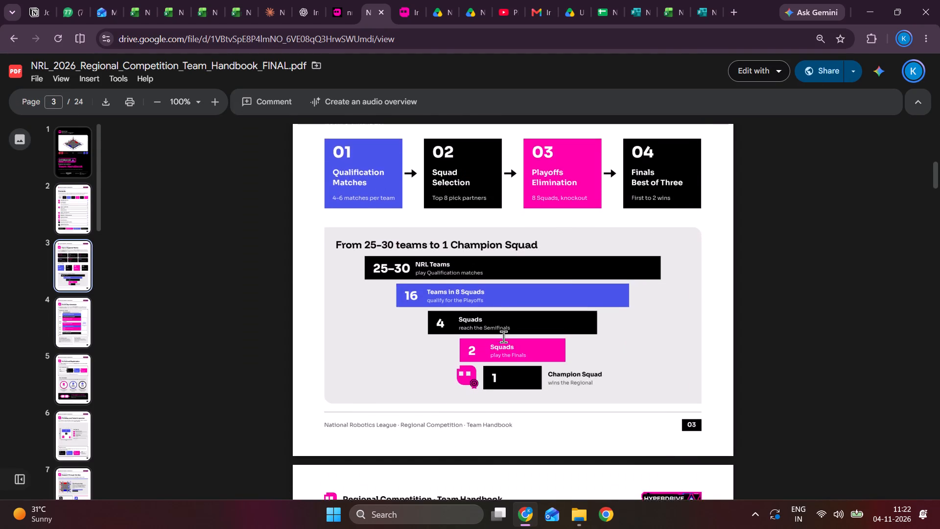
scroll(503, 337, "down", 6)
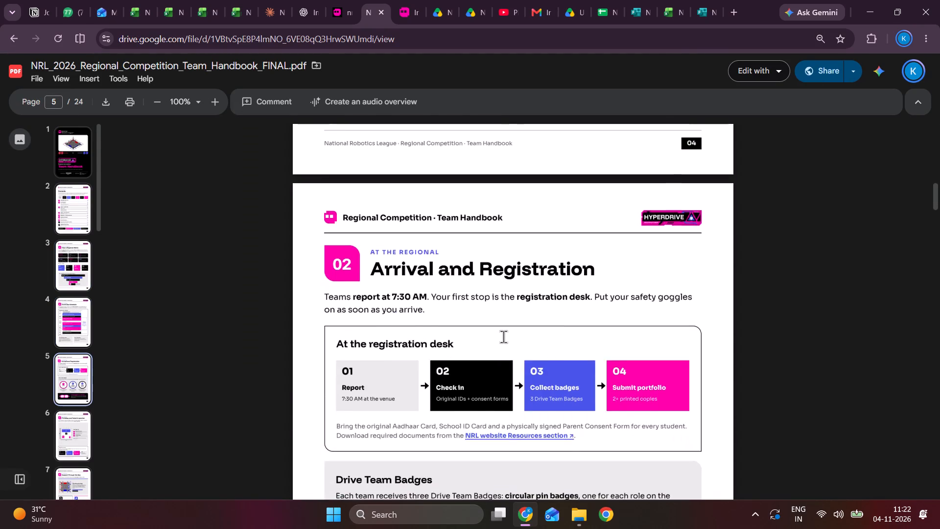
scroll(503, 337, "down", 5)
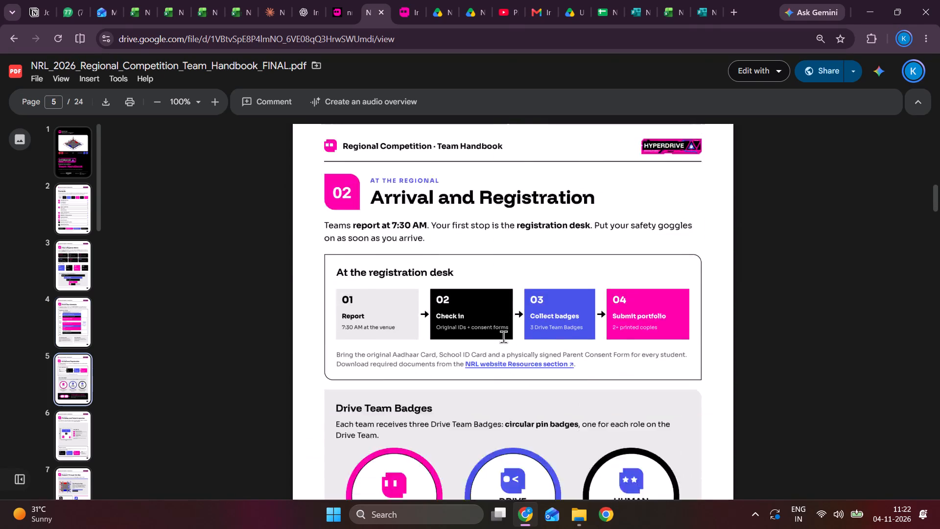
scroll(503, 337, "down", 6)
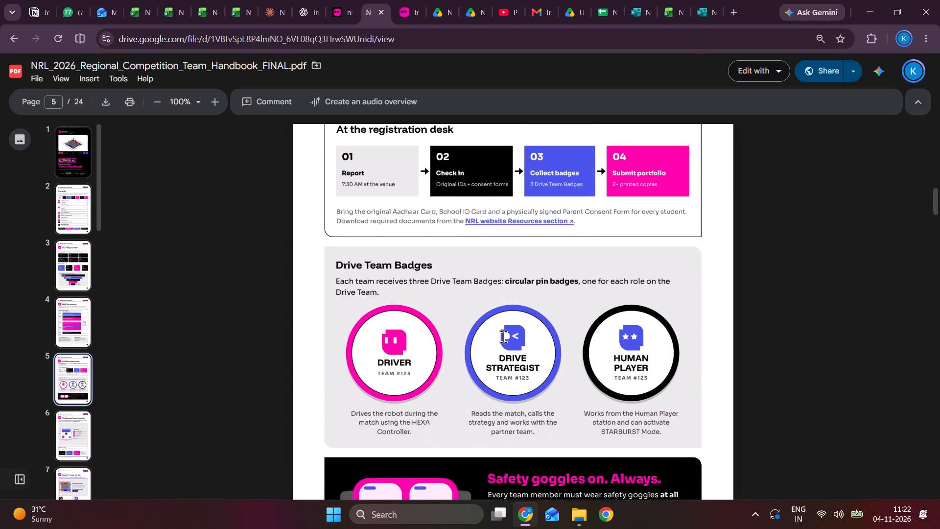
scroll(503, 337, "down", 10)
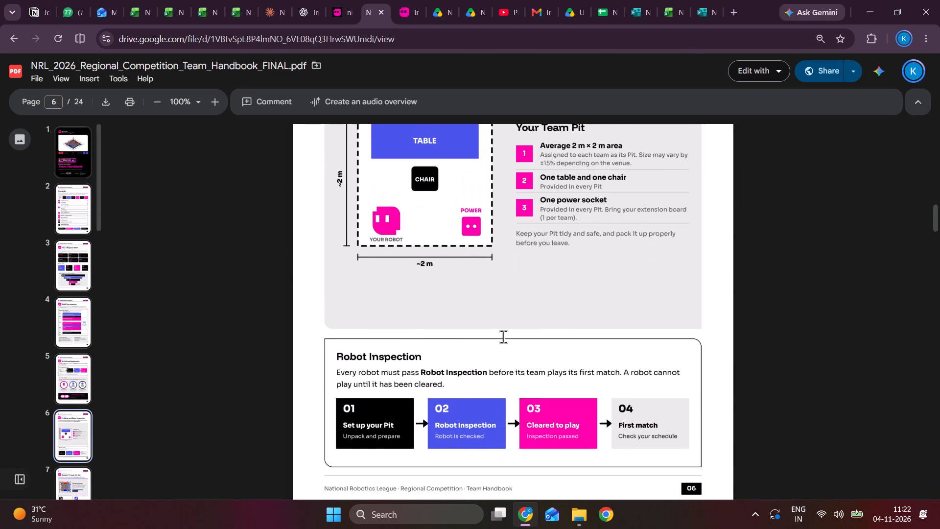
scroll(503, 337, "down", 10)
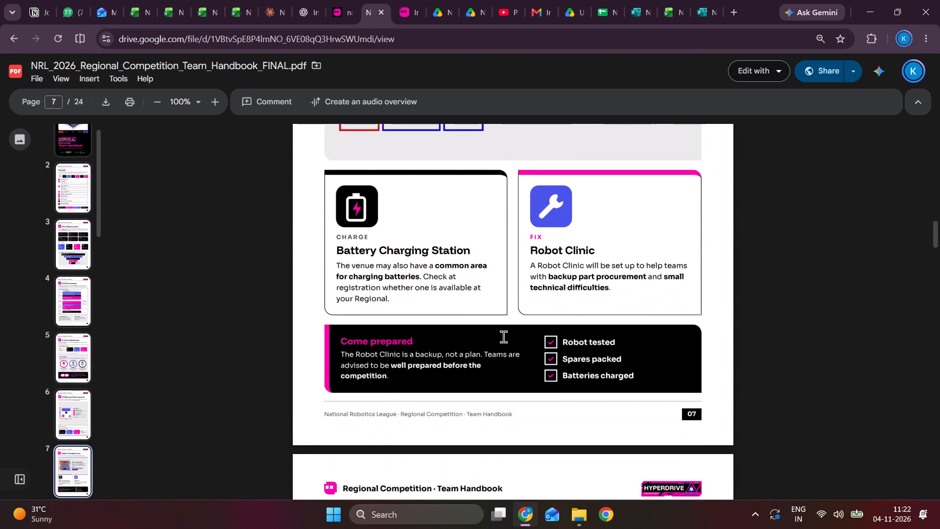
scroll(503, 337, "down", 10)
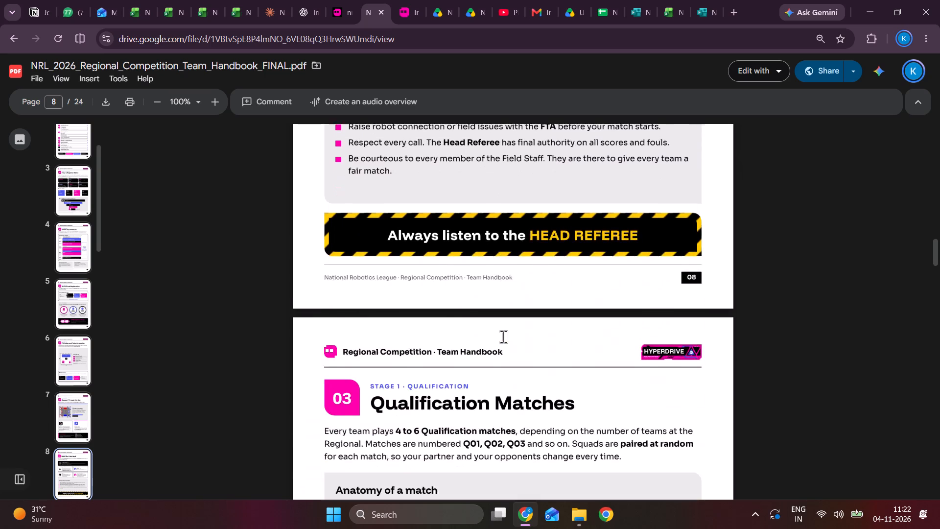
scroll(503, 337, "down", 5)
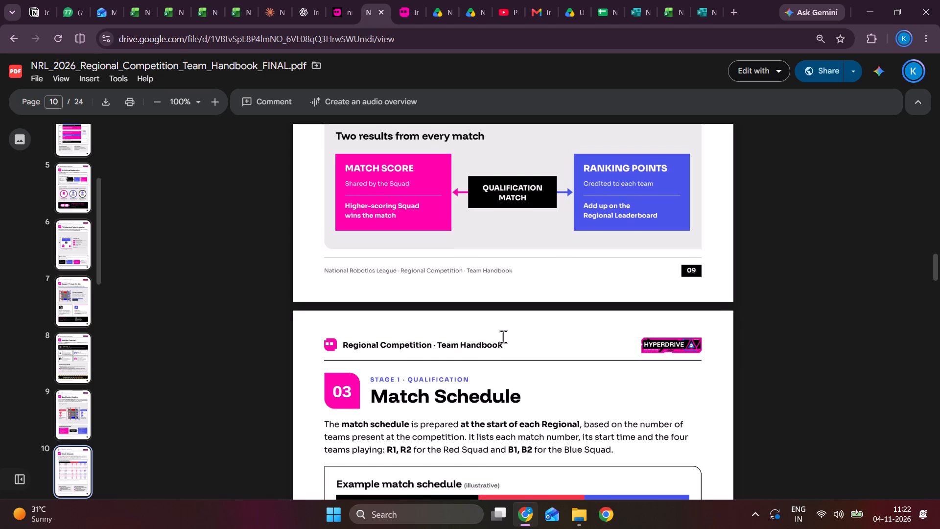
scroll(503, 337, "down", 7)
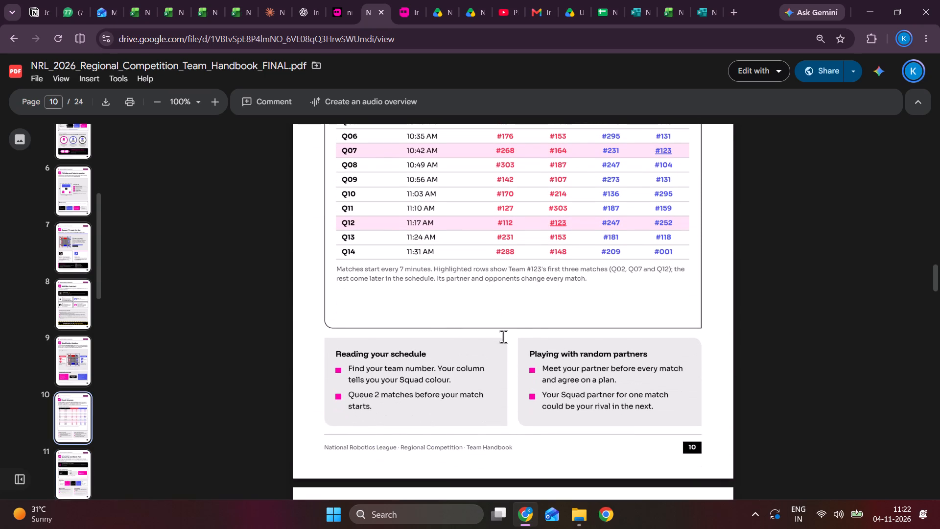
scroll(503, 337, "down", 5)
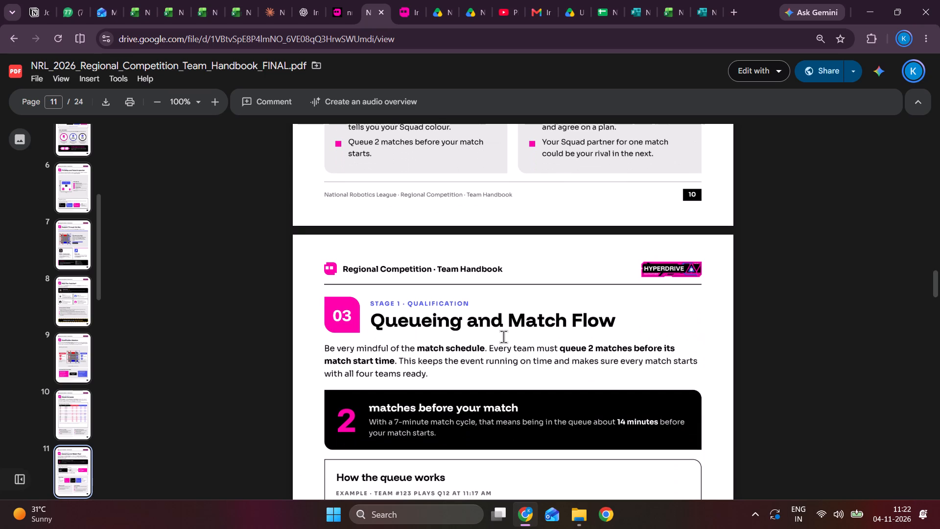
left_click_drag(376, 326, 616, 331)
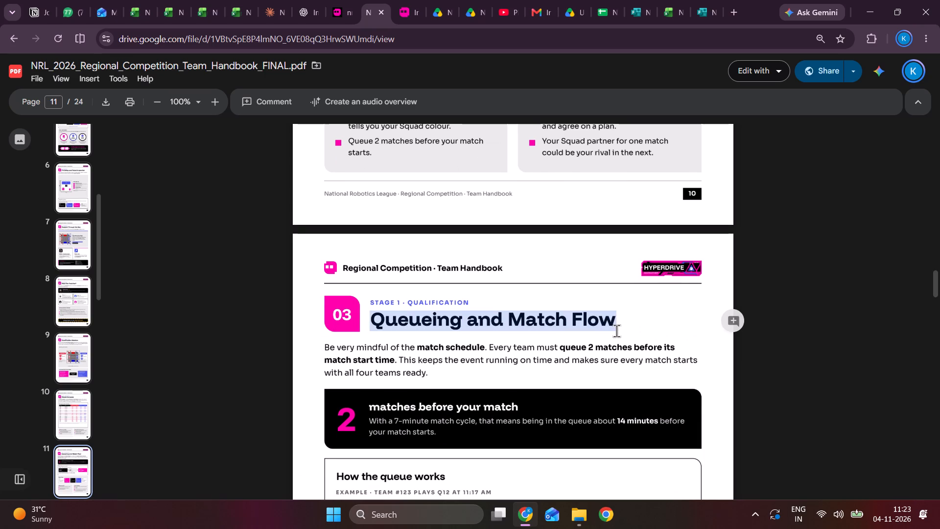
scroll(616, 331, "down", 2)
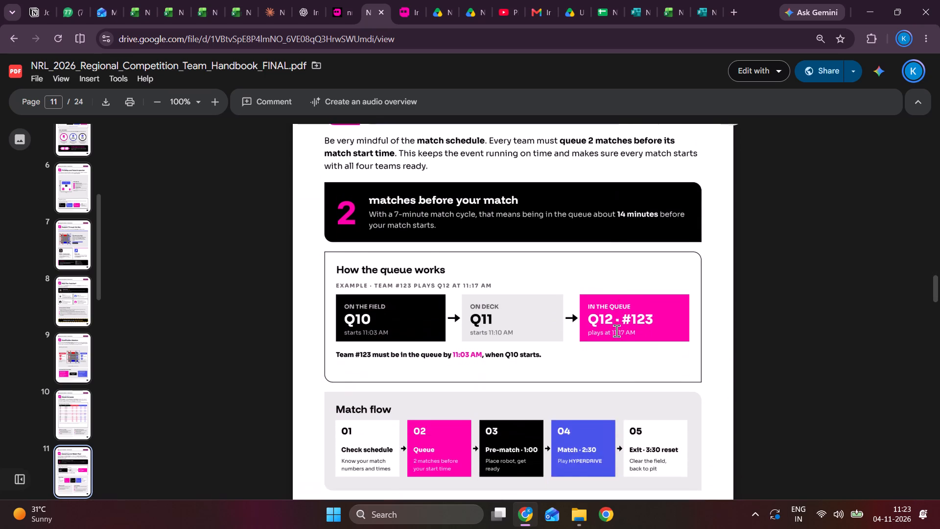
scroll(616, 331, "down", 3)
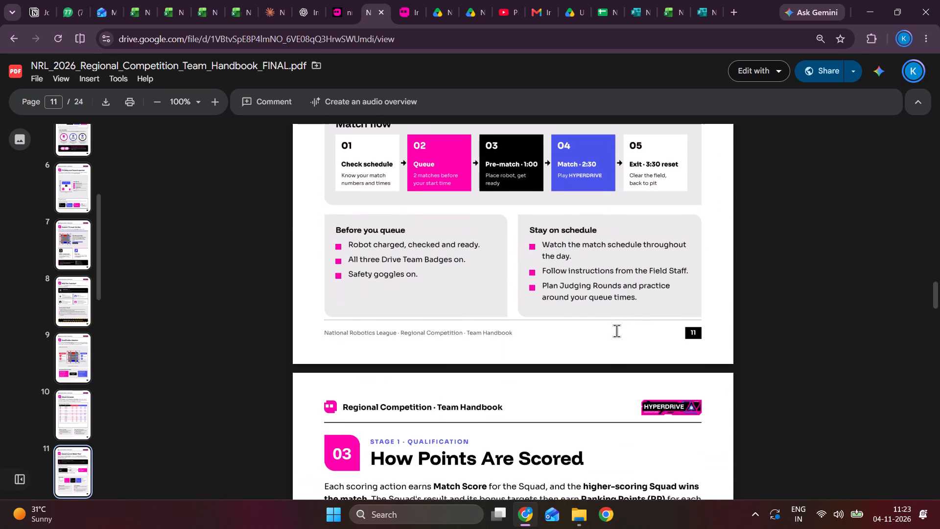
Examine the handbook's "How Points Are Scored" page, including the Ranking Points rules and "What this means for your team", and glance at "Penalties and Violations".
scroll(616, 331, "down", 2)
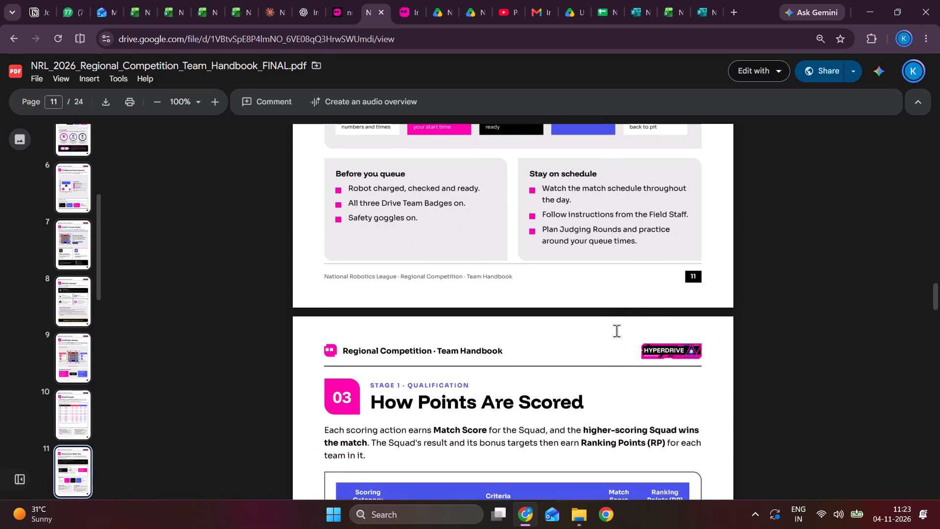
scroll(616, 331, "down", 3)
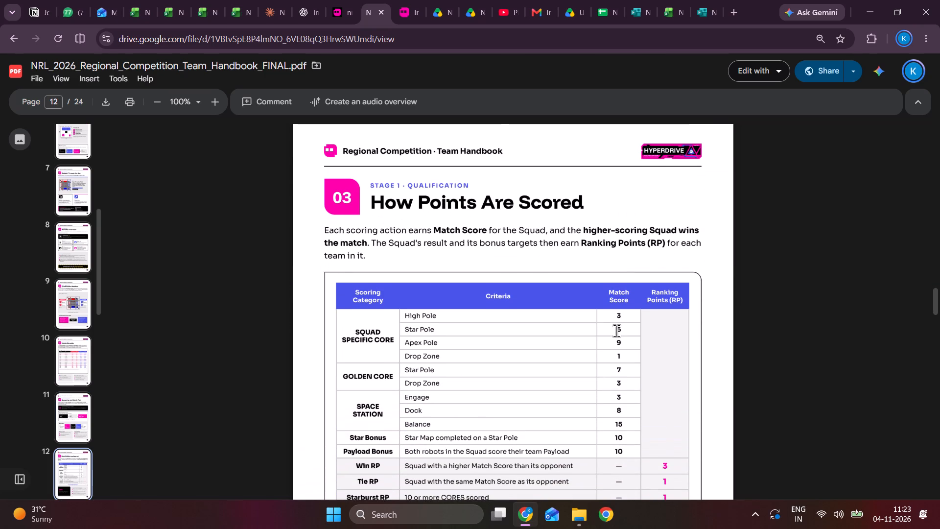
scroll(616, 331, "down", 1)
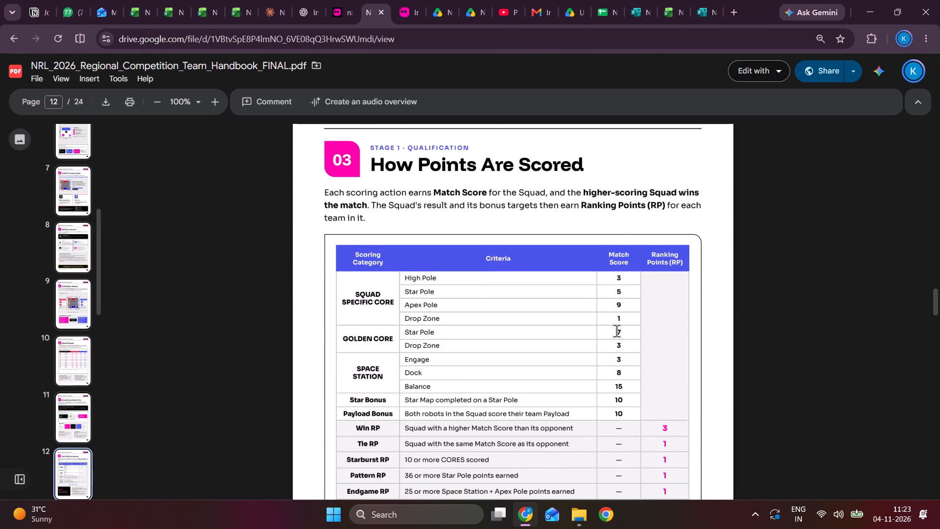
scroll(616, 331, "down", 7)
scroll(616, 331, "up", 3)
scroll(616, 331, "down", 1)
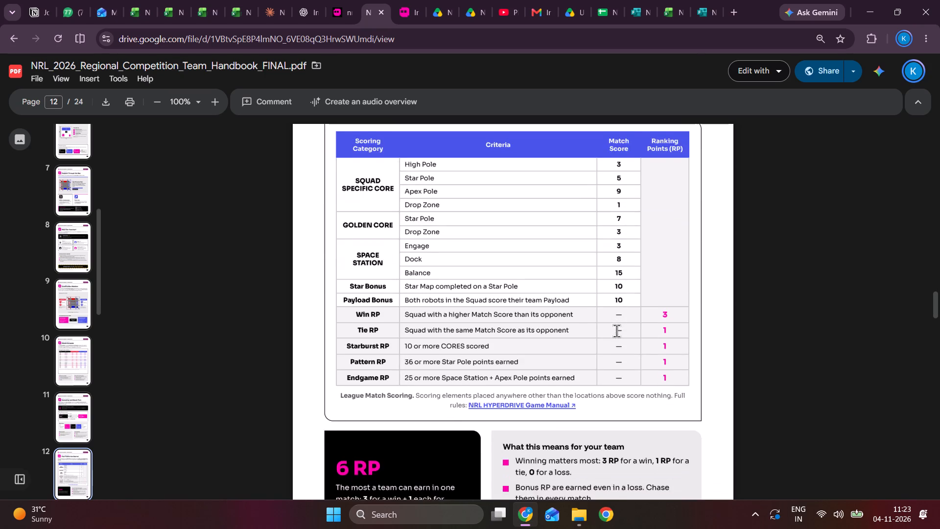
scroll(616, 331, "down", 1)
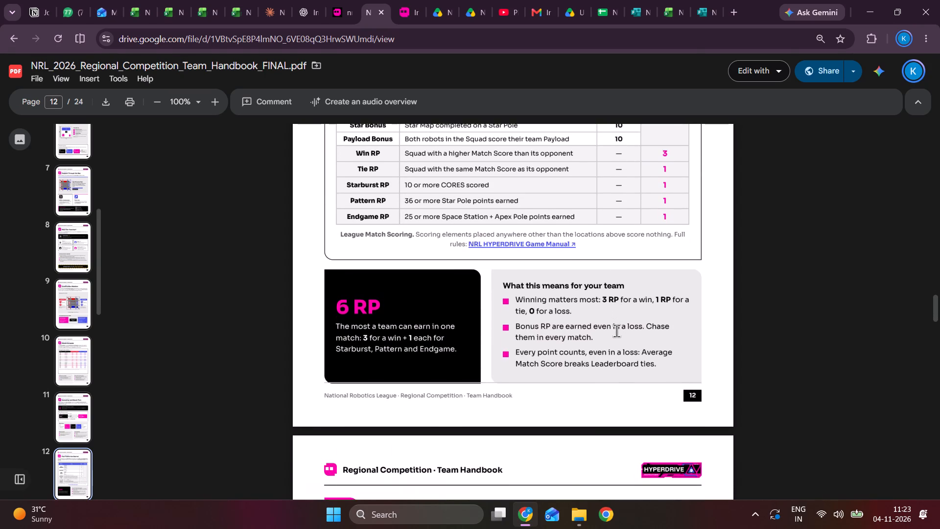
scroll(616, 331, "down", 3)
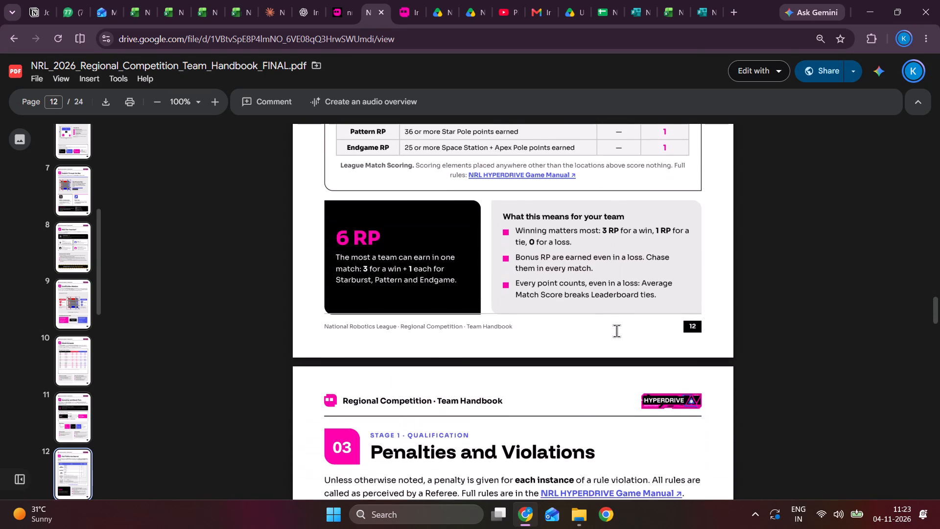
scroll(616, 331, "down", 1)
scroll(518, 236, "down", 3)
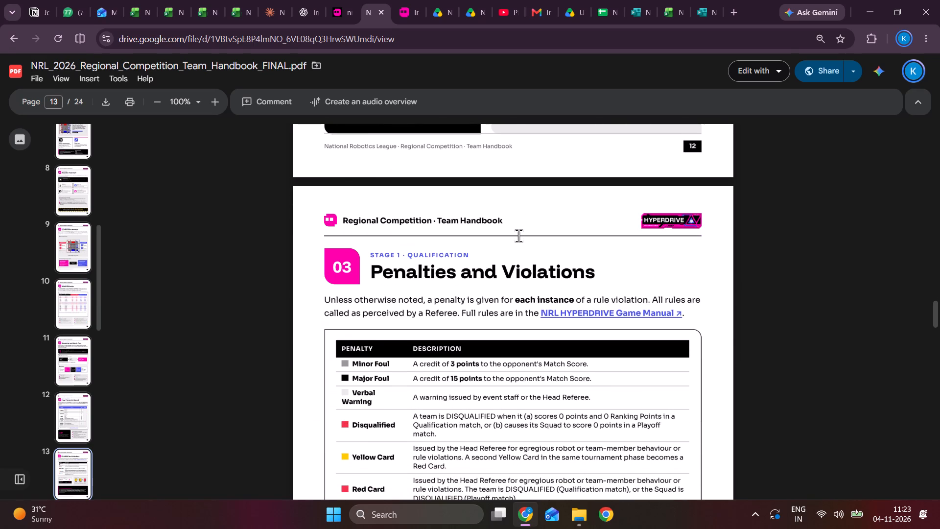
scroll(518, 236, "up", 4)
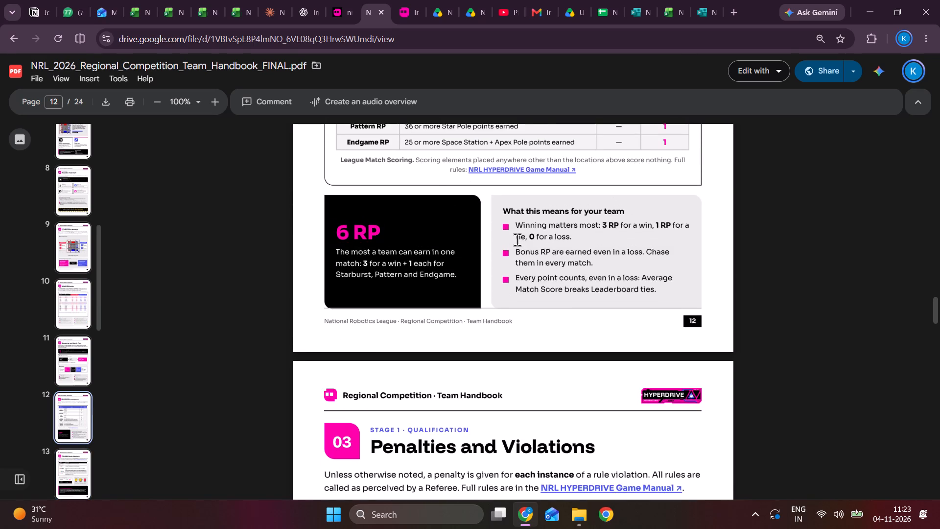
scroll(517, 250, "up", 3)
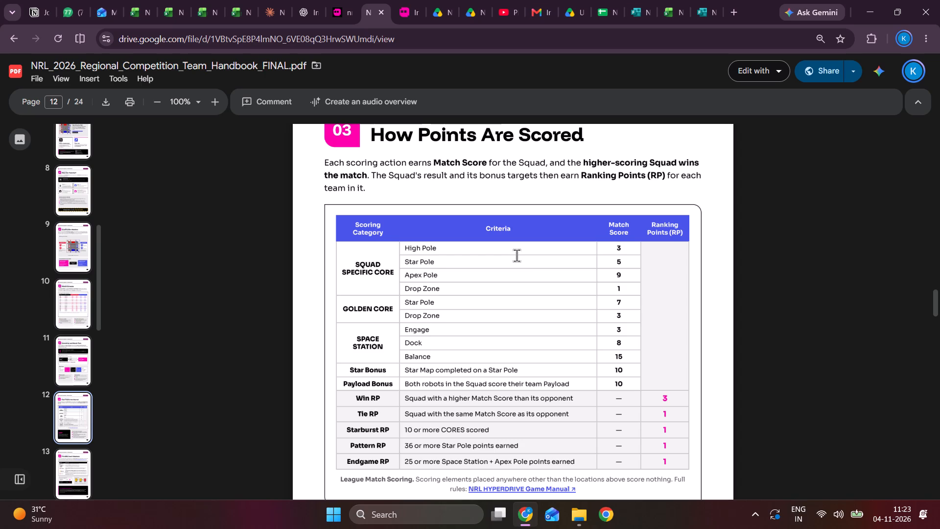
Capture a screenshot of the "Two results from every match" diagram on page 9 of the handbook.
scroll(517, 255, "up", 3)
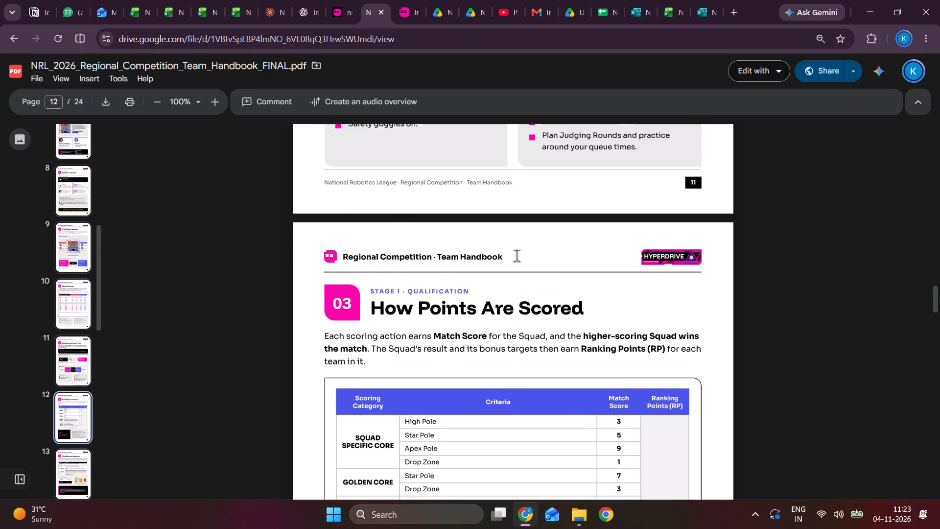
scroll(517, 255, "up", 5)
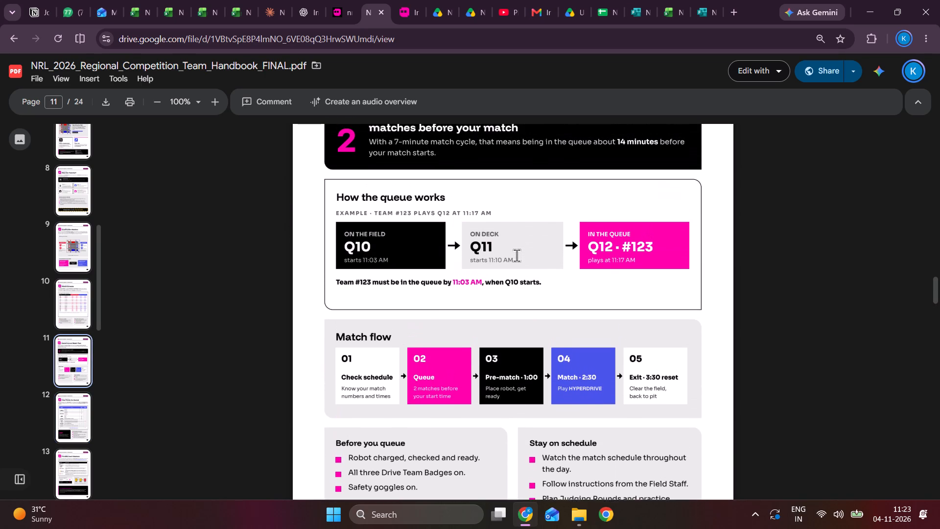
scroll(517, 255, "up", 4)
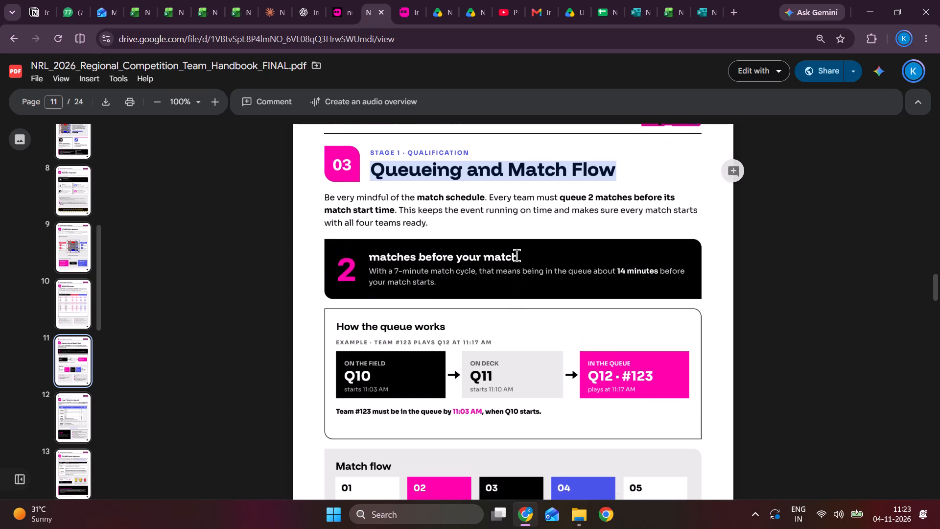
scroll(517, 255, "up", 4)
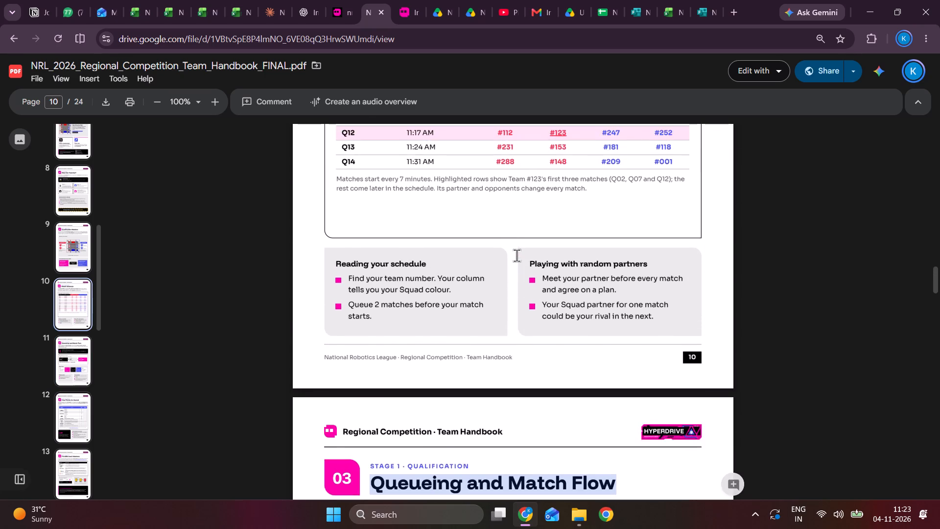
scroll(517, 255, "up", 5)
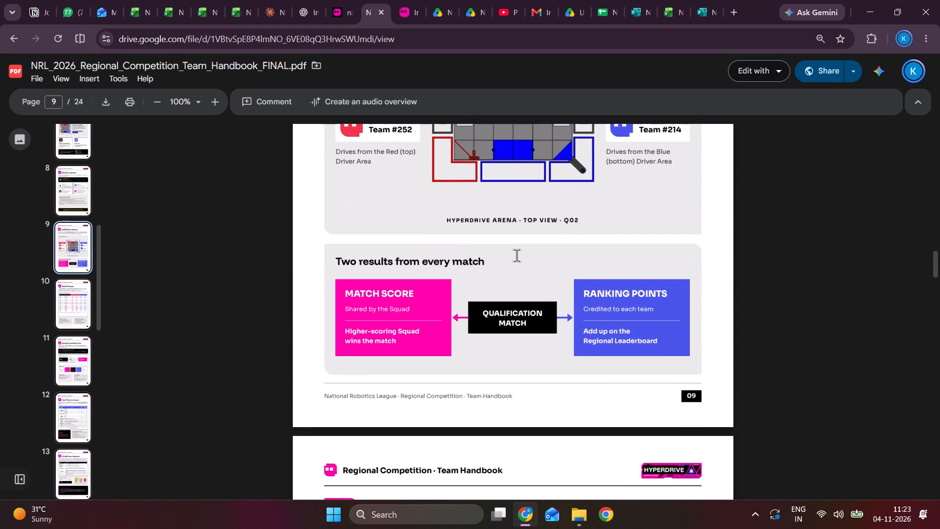
scroll(517, 255, "up", 2)
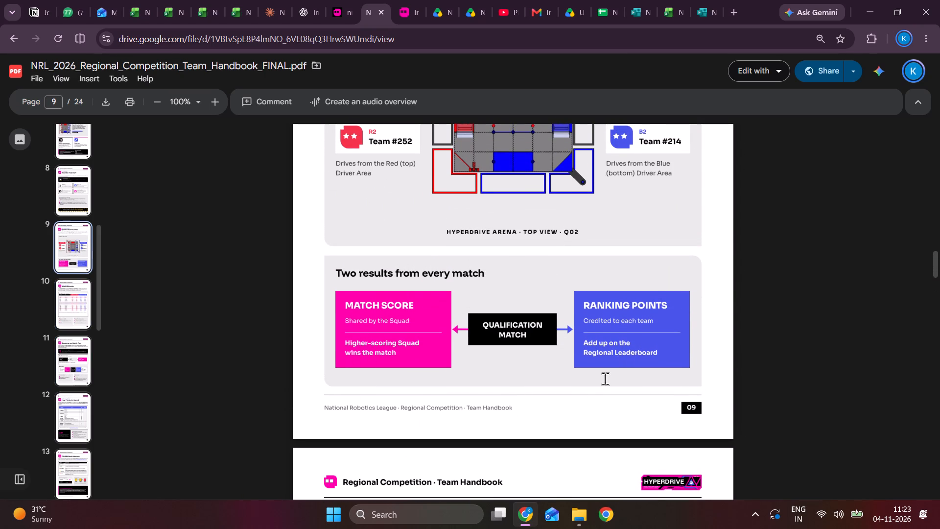
left_click(587, 398)
key("shift+super+s")
left_click_drag(325, 255, 453, 324)
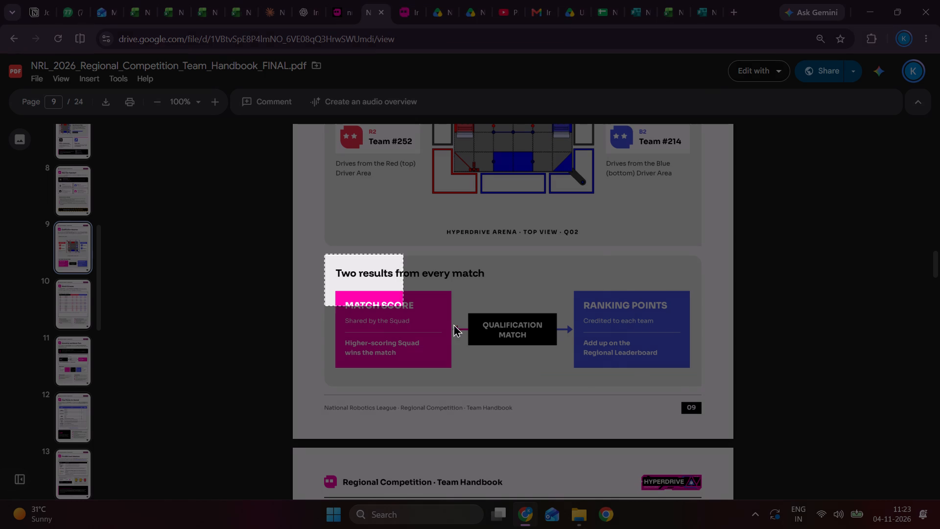
left_click_drag(453, 324, 704, 388)
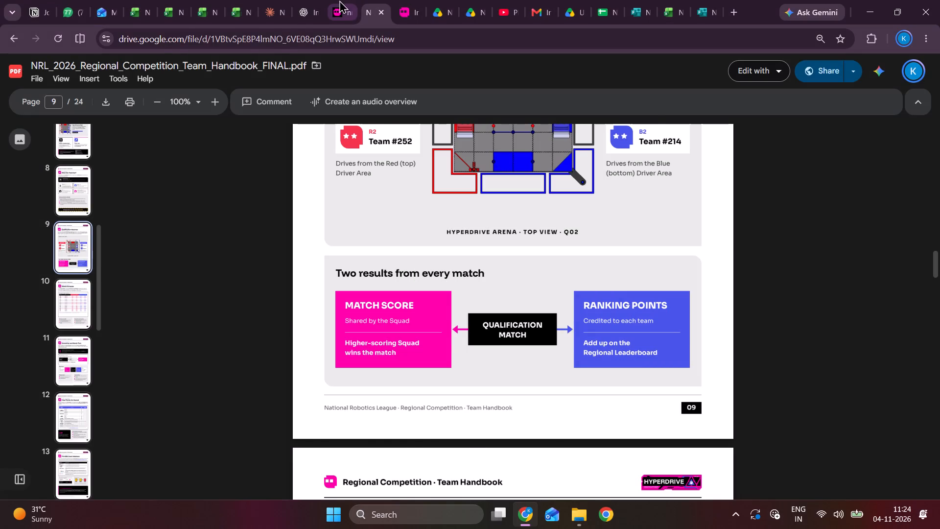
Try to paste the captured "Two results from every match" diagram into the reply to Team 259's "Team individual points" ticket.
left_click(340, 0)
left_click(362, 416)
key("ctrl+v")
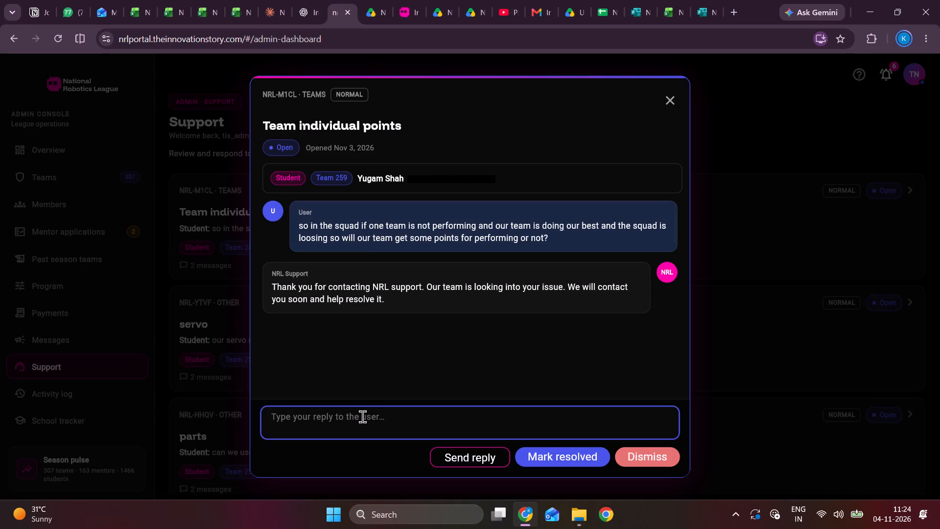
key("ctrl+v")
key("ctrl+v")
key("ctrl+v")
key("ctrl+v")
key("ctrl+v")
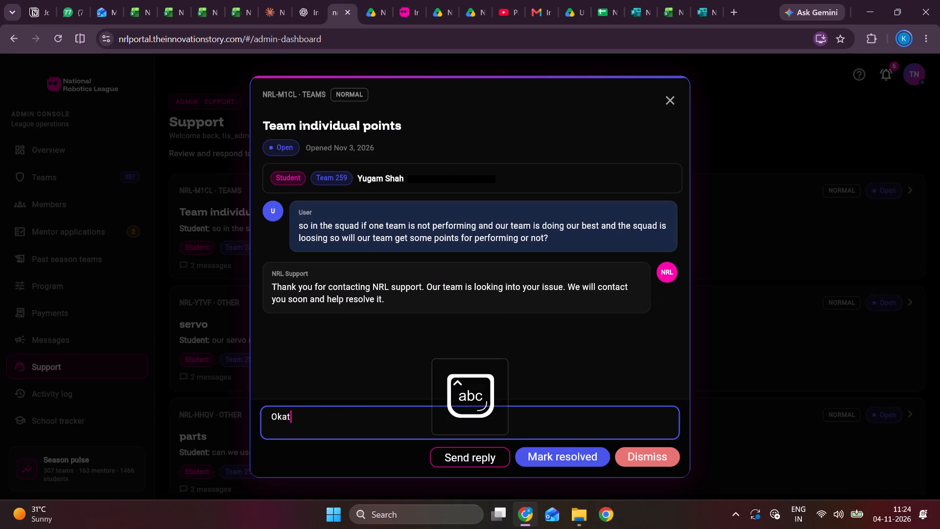
Clear the stray text in the ticket reply and begin it with "Every match has two match score".
key("BackSpace")
key("BackSpace")
key("BackSpace")
key("BackSpace")
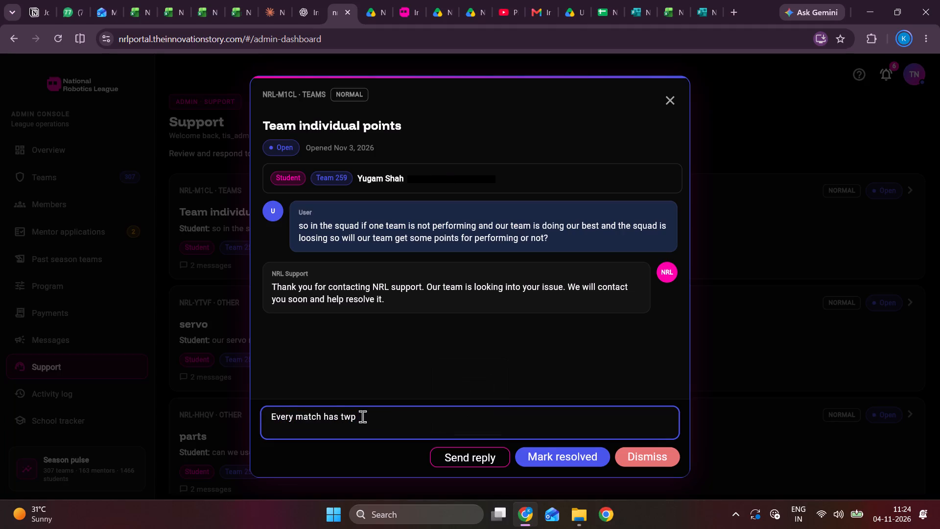
key("BackSpace")
key("BackSpace")
type("o match score")
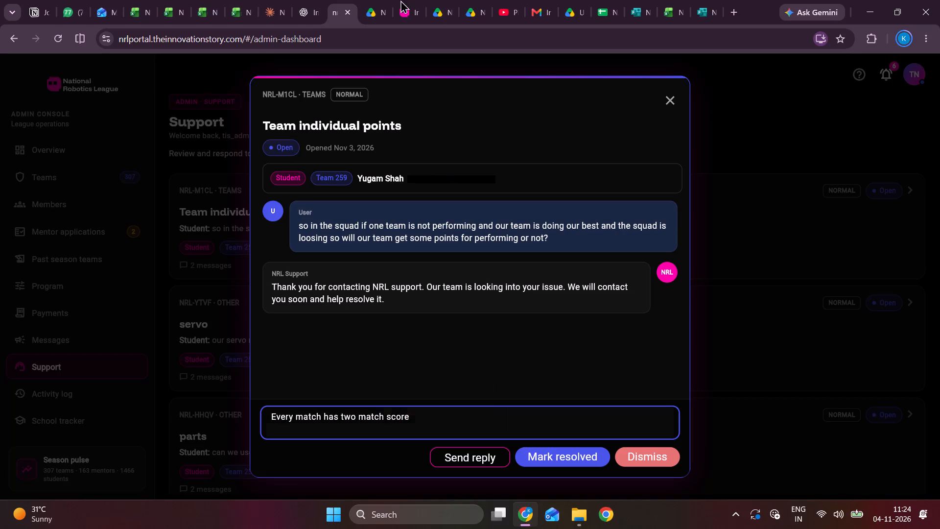
Search the Regional Competition Team Handbook for "ranking" and examine the Ranking Points table under "How Points Are Scored".
left_click(399, 2)
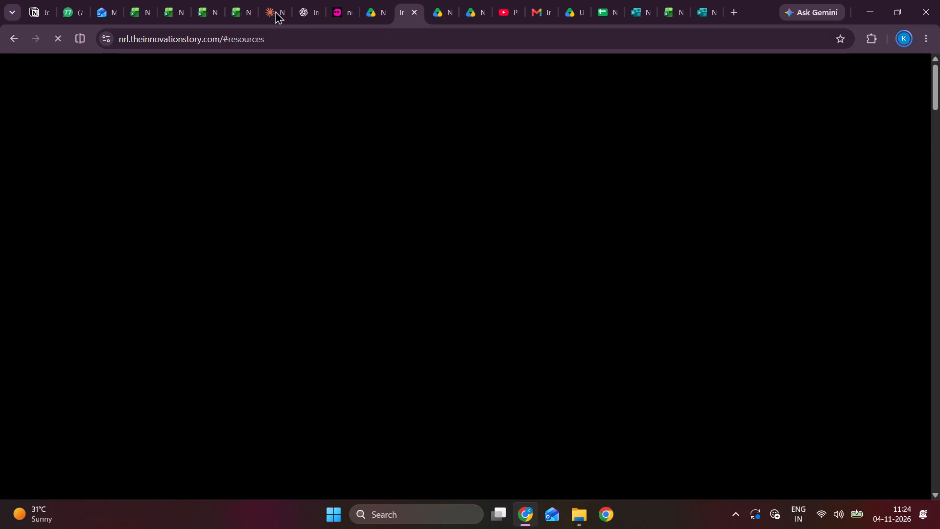
left_click(345, 4)
left_click(370, 1)
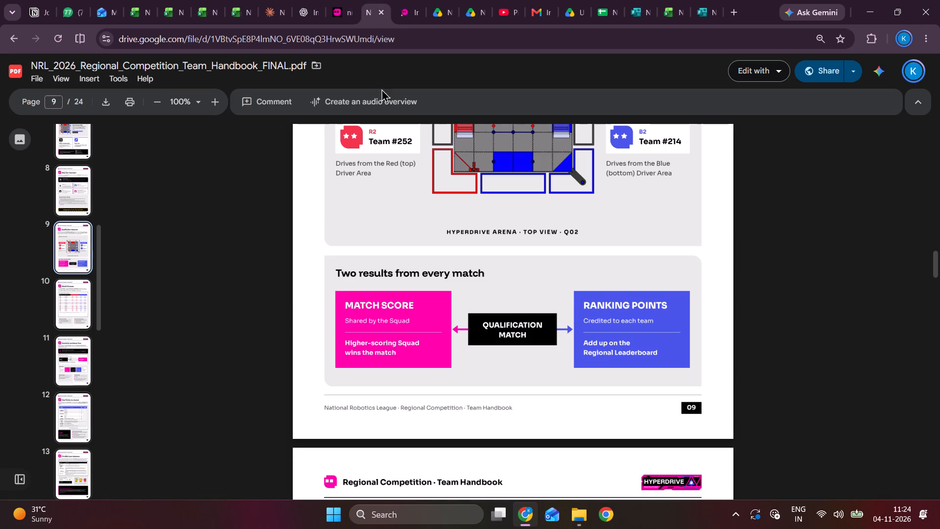
scroll(377, 170, "down", 1)
scroll(376, 399, "down", 8)
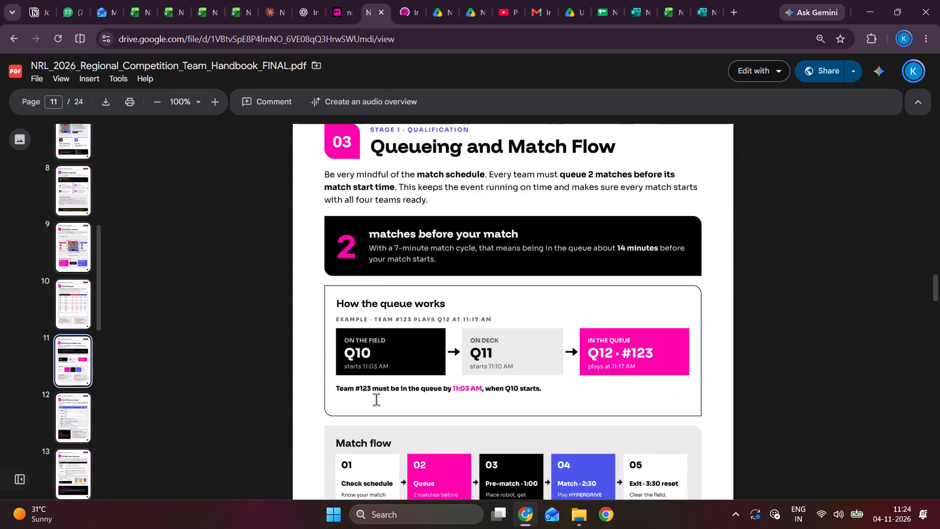
key("ctrl+f")
type("ranking")
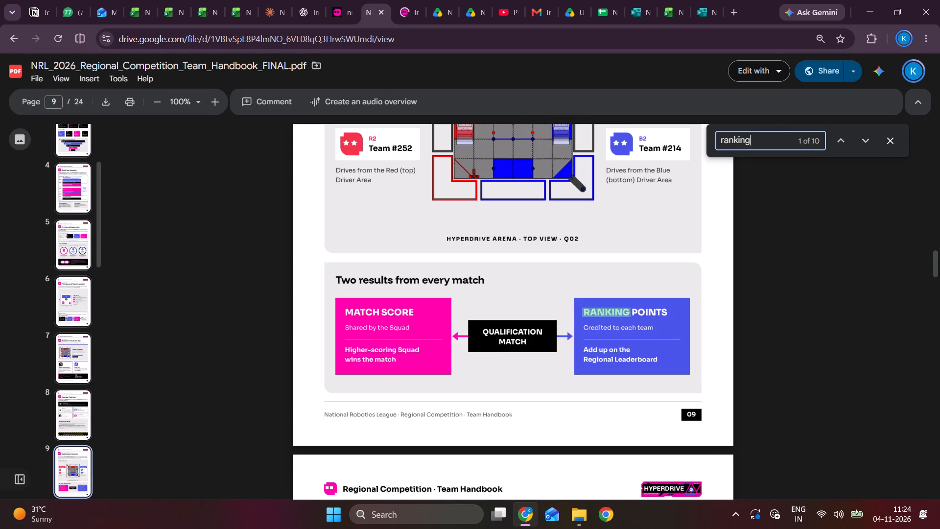
left_click(867, 143)
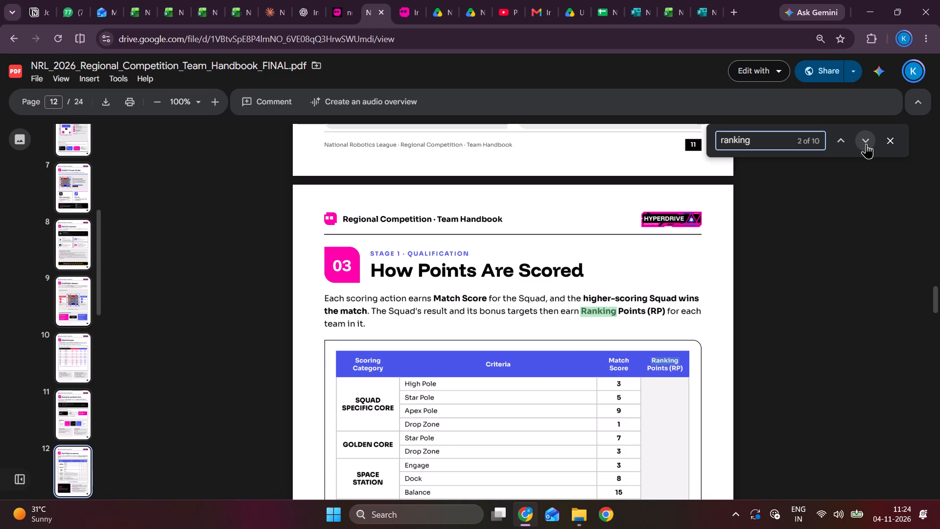
scroll(696, 363, "down", 3)
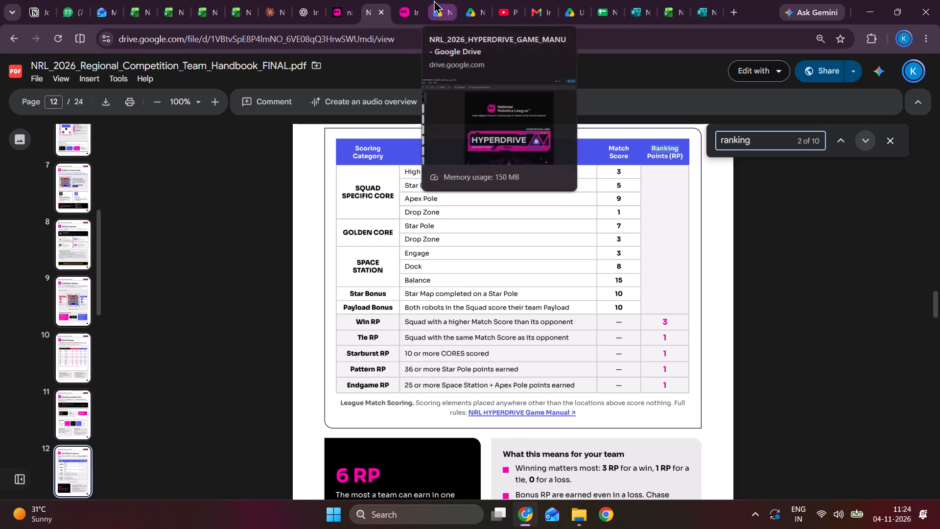
Return to the "Team individual points" ticket and continue the reply with ", match winning score".
left_click(390, 0)
left_click(360, 0)
left_click(355, 0)
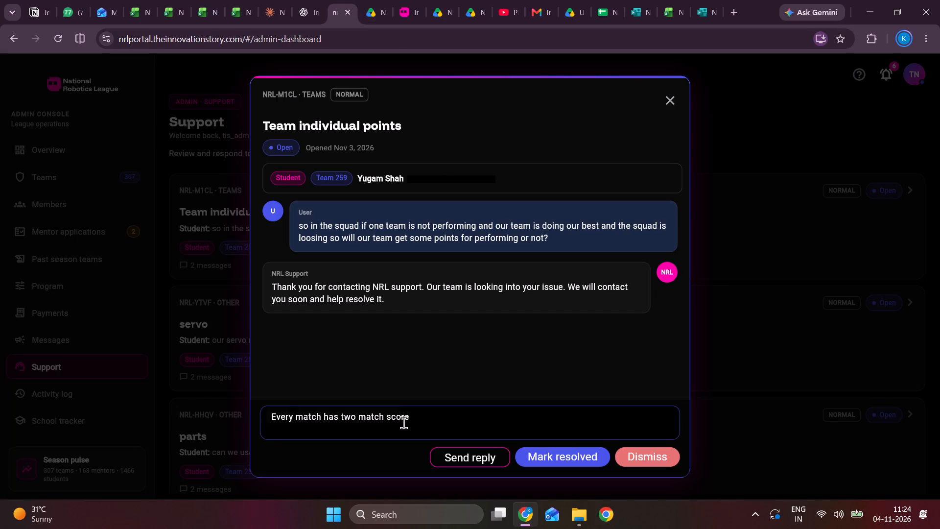
left_click(417, 423)
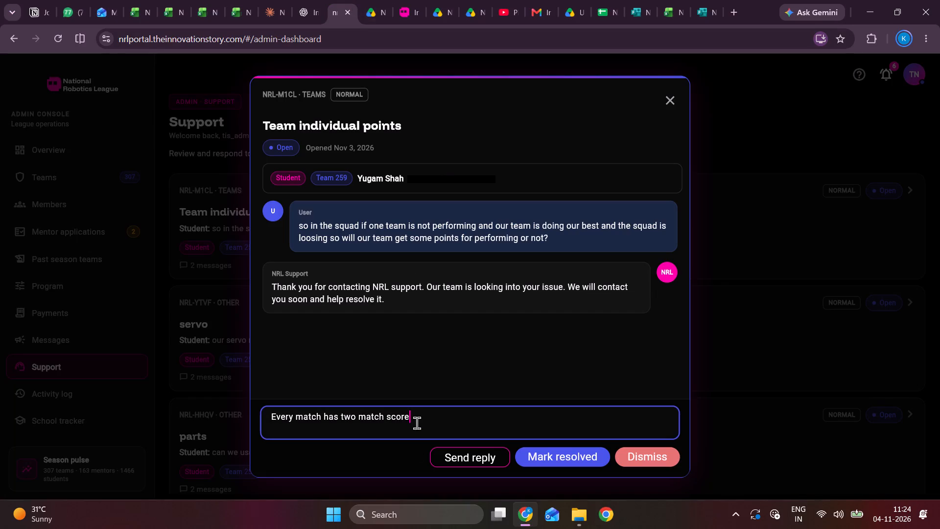
type(", team")
key("space")
key("BackSpace")
key("BackSpace")
key("BackSpace")
key("BackSpace")
key("BackSpace")
type("match")
key("space")
type("winning score")
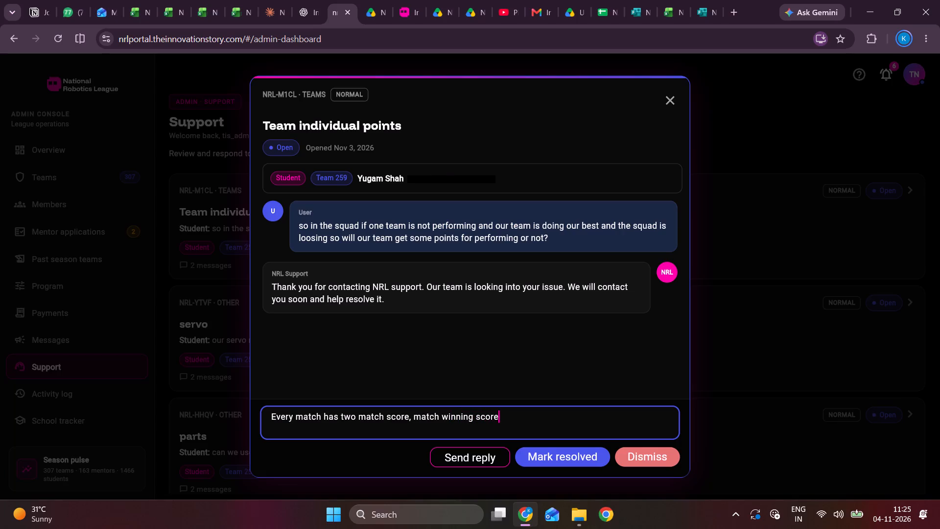
Extend the reply with "that makes the team win the match and match ranking point".
key("space")
type("that makes the team i")
key("BackSpace")
type("win the match an")
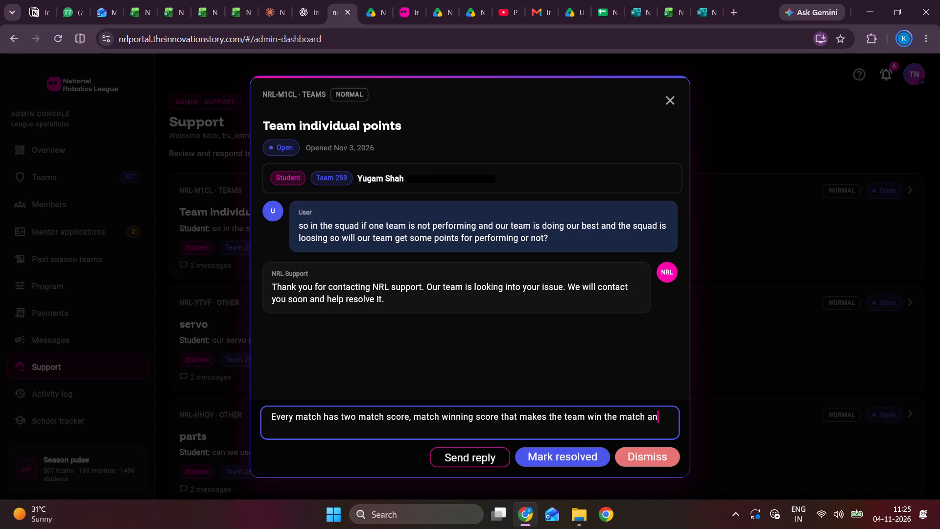
key("space")
key("BackSpace")
type("d match ranking")
key("space")
type("point")
key("space")
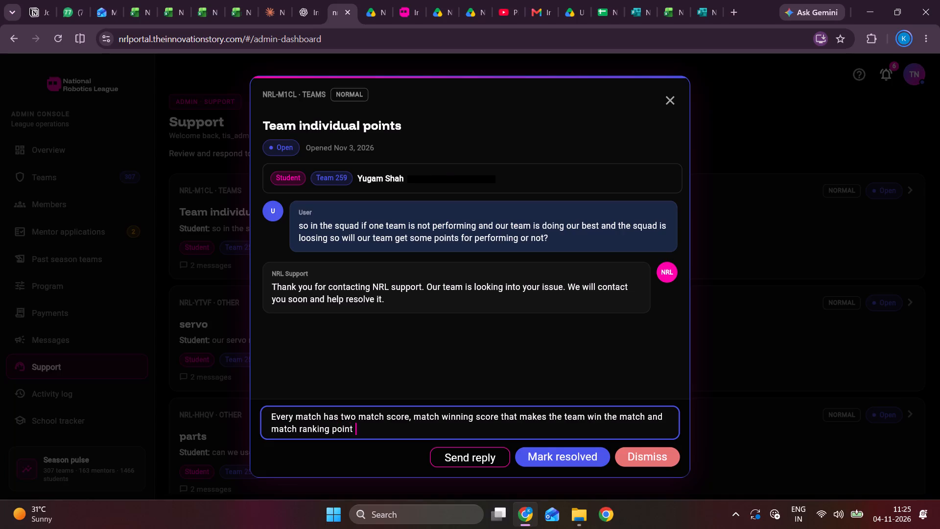
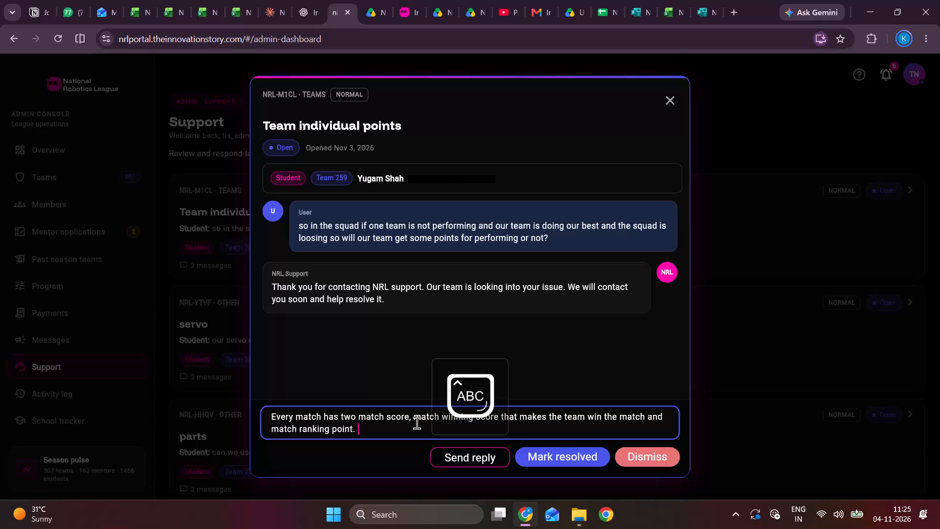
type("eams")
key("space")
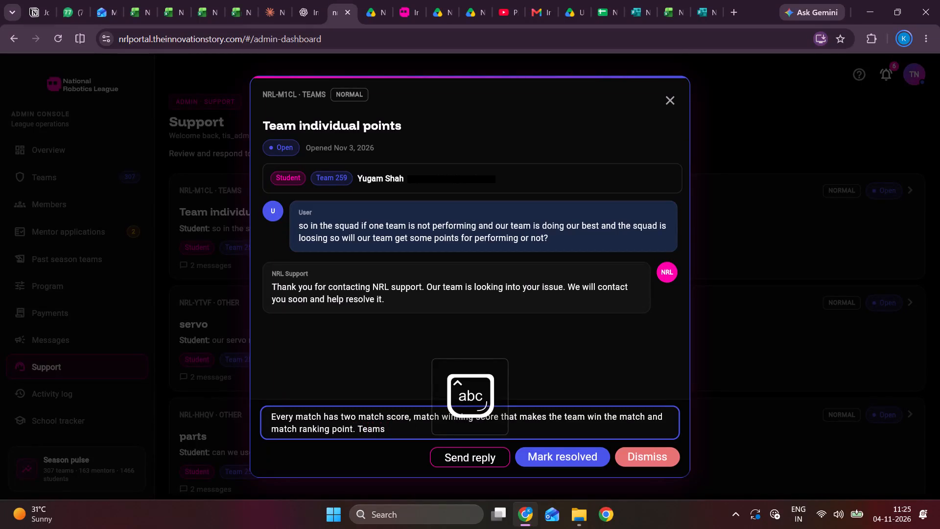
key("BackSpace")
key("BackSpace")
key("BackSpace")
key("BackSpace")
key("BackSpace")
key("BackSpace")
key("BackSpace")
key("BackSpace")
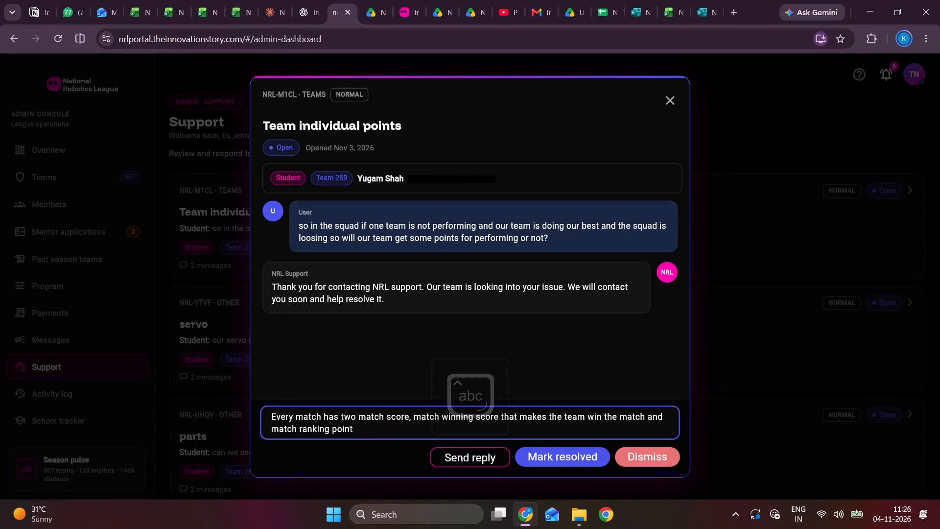